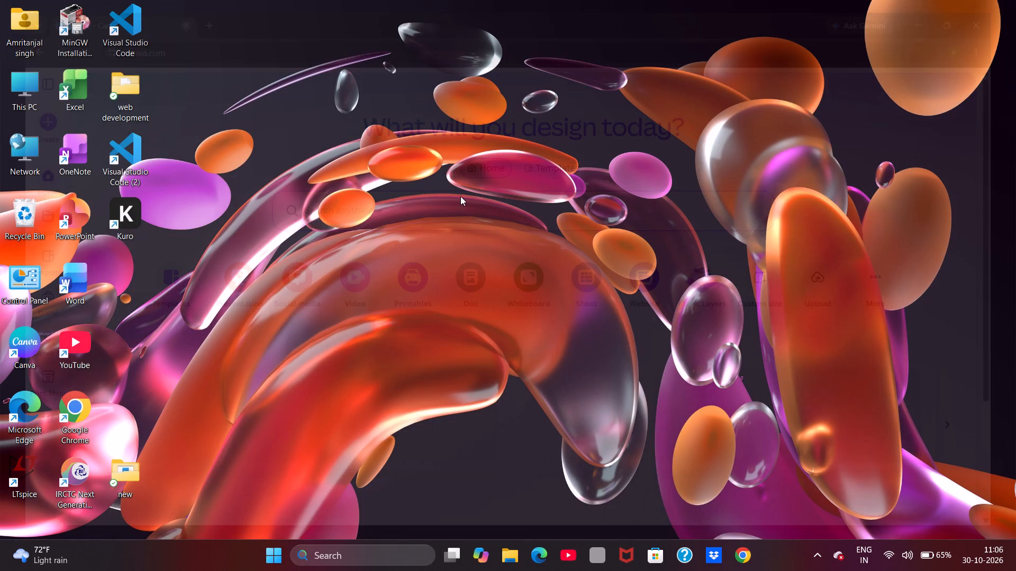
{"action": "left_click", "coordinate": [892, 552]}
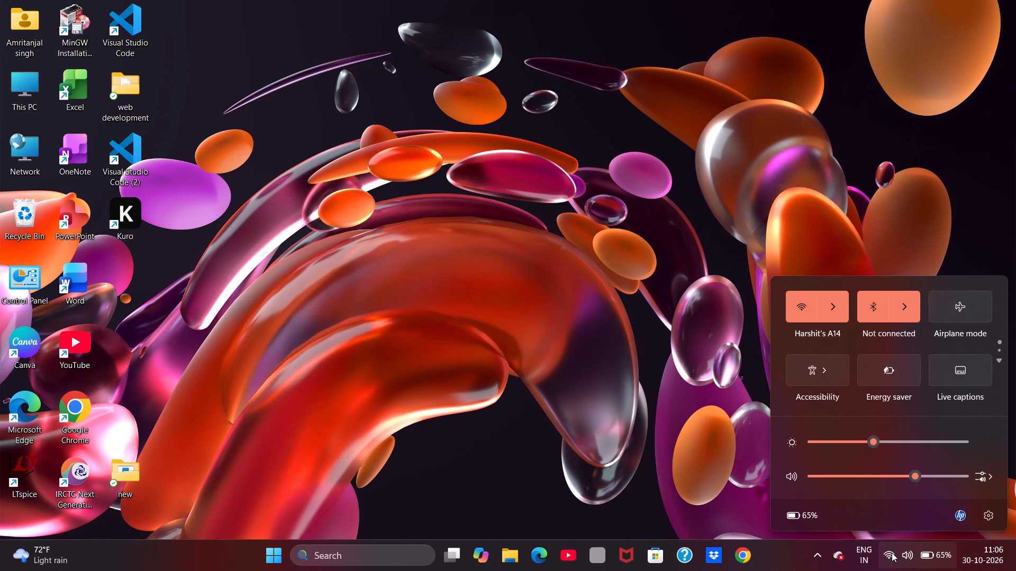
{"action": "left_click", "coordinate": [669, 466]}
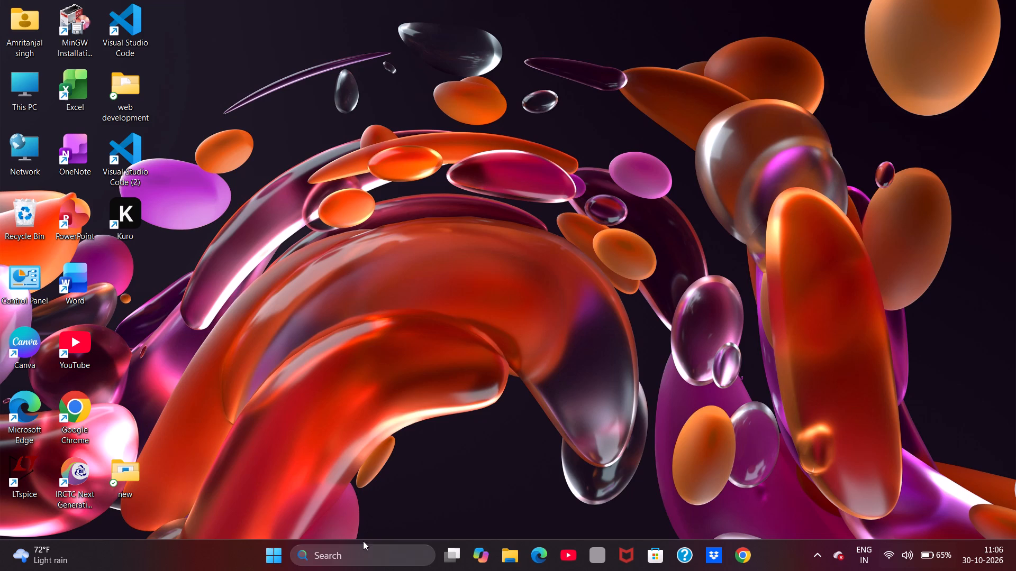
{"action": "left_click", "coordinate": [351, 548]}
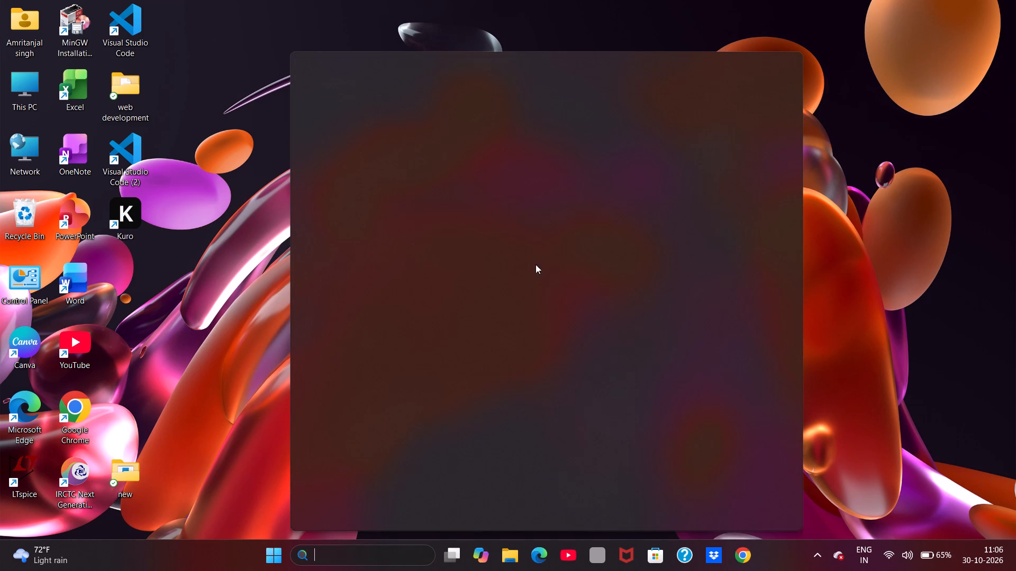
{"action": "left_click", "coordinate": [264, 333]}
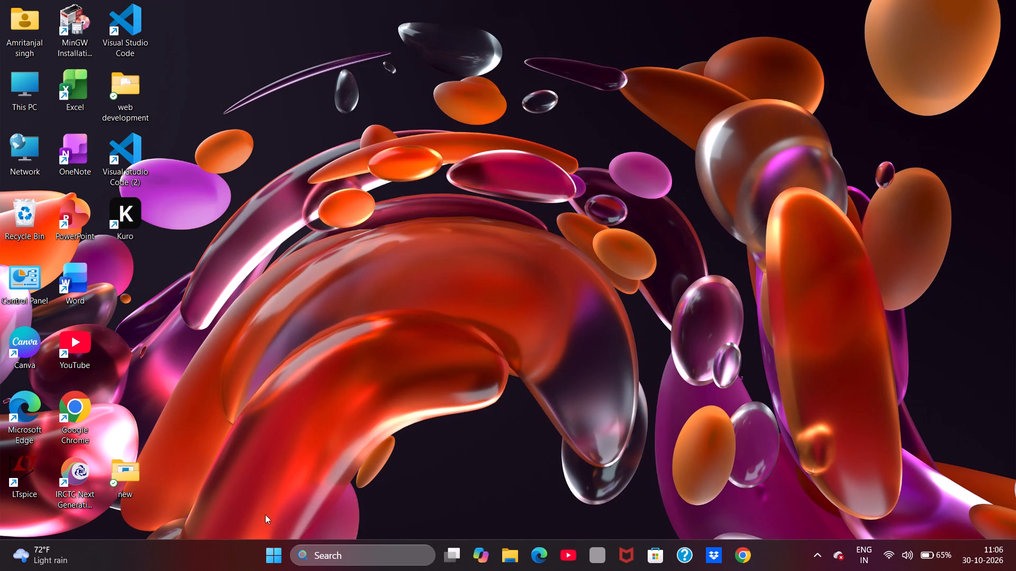
Open the WhatsApp application from the pinned apps.
{"action": "left_click", "coordinate": [275, 554]}
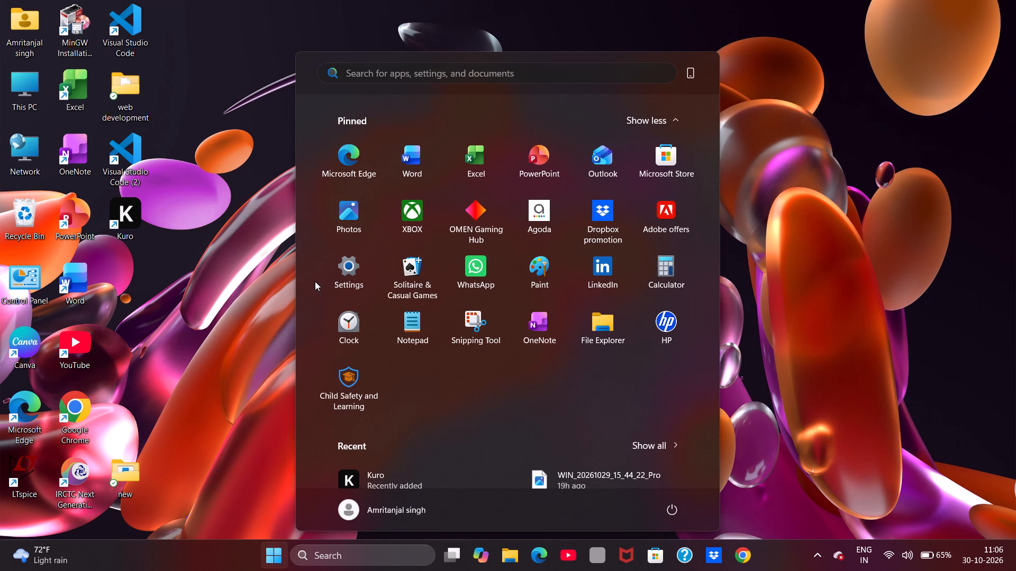
{"action": "left_click", "coordinate": [447, 269]}
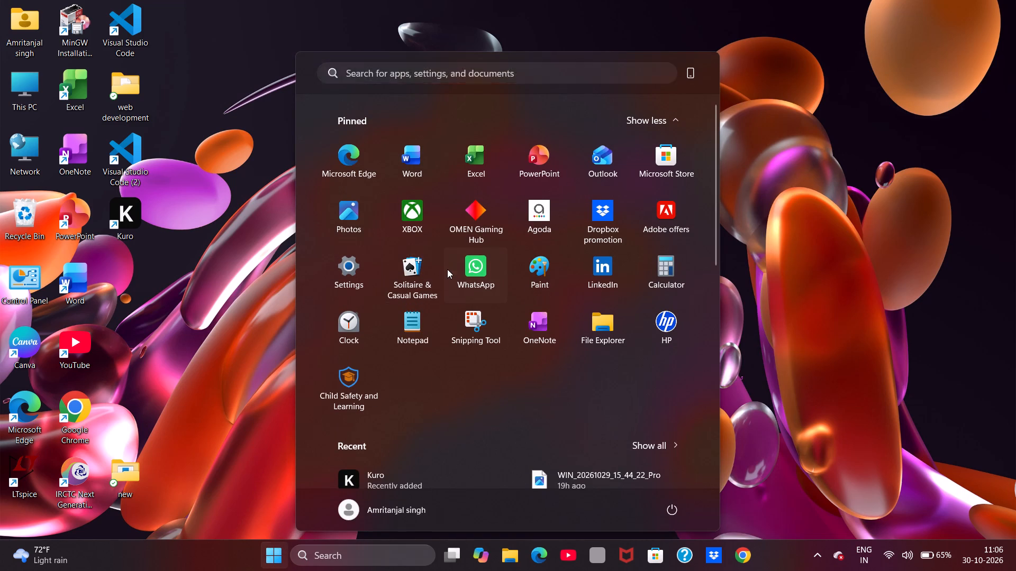
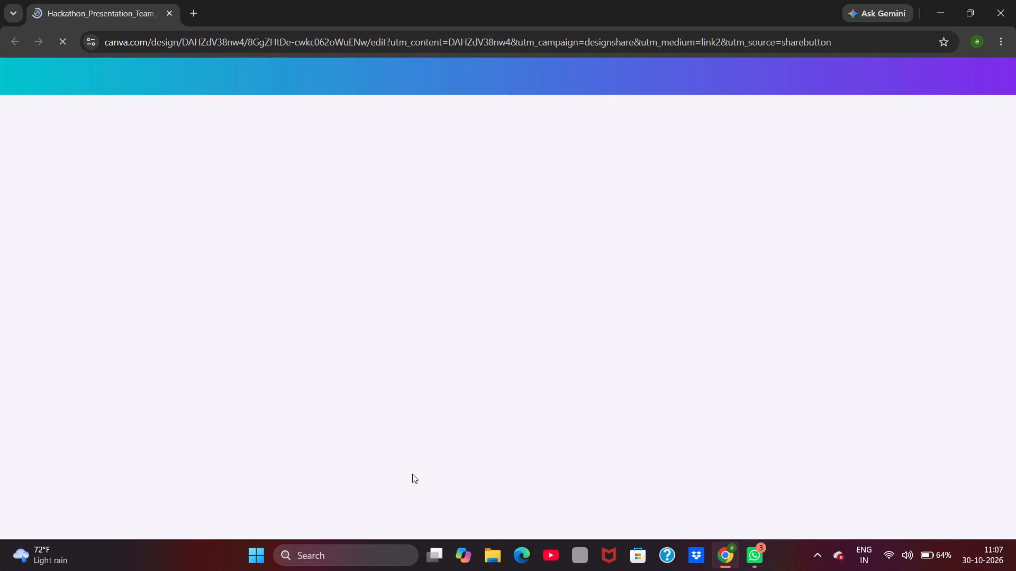
Check the computer's Wi-Fi connection while the Canva presentation loads.
{"action": "left_click", "coordinate": [890, 552]}
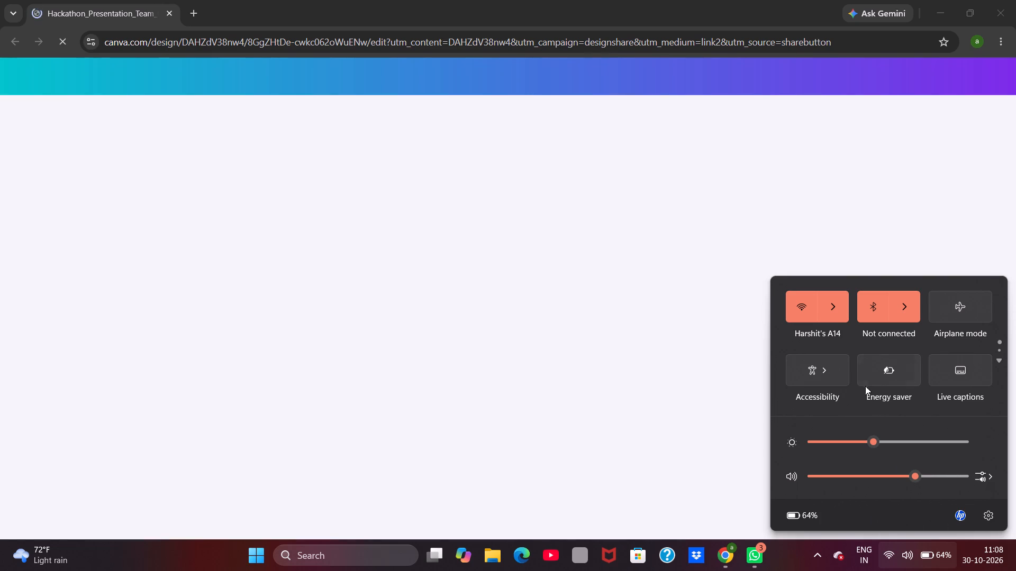
{"action": "left_click", "coordinate": [833, 310]}
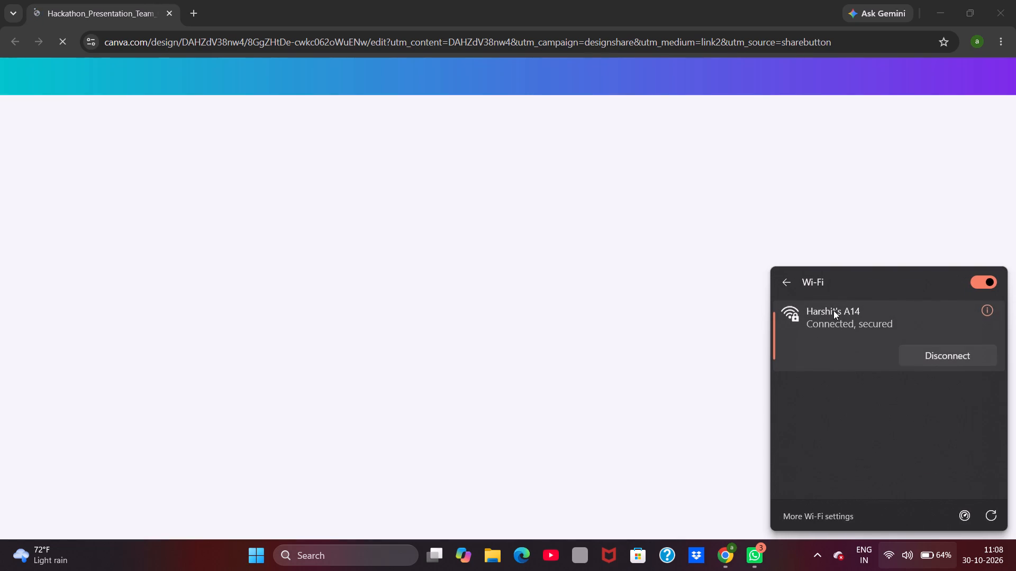
{"action": "left_click", "coordinate": [758, 304]}
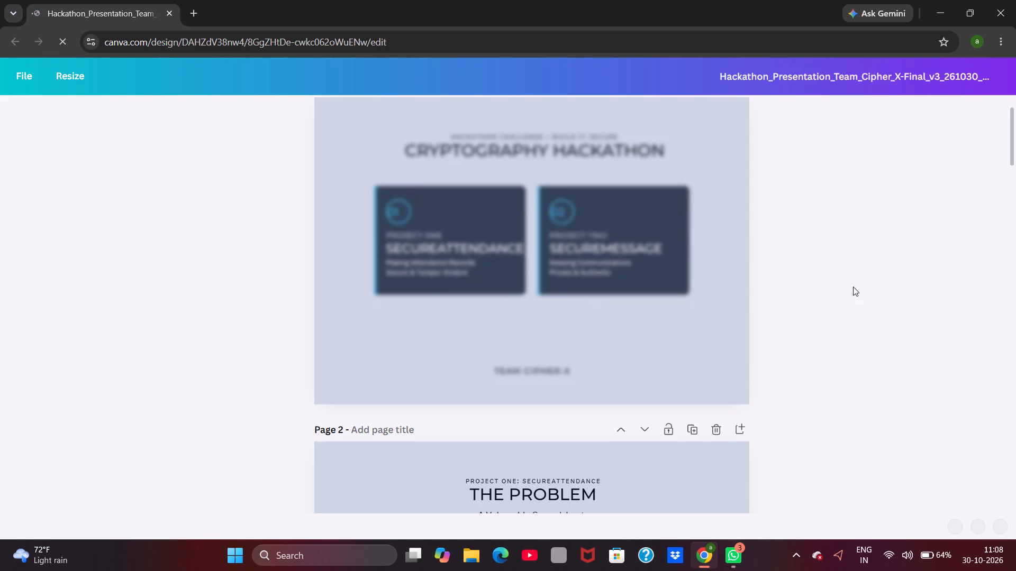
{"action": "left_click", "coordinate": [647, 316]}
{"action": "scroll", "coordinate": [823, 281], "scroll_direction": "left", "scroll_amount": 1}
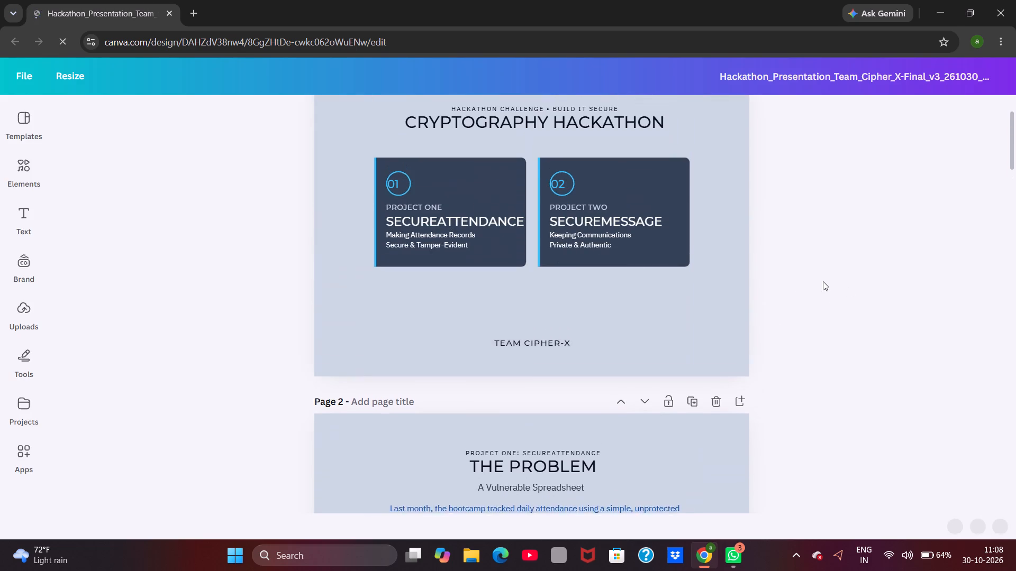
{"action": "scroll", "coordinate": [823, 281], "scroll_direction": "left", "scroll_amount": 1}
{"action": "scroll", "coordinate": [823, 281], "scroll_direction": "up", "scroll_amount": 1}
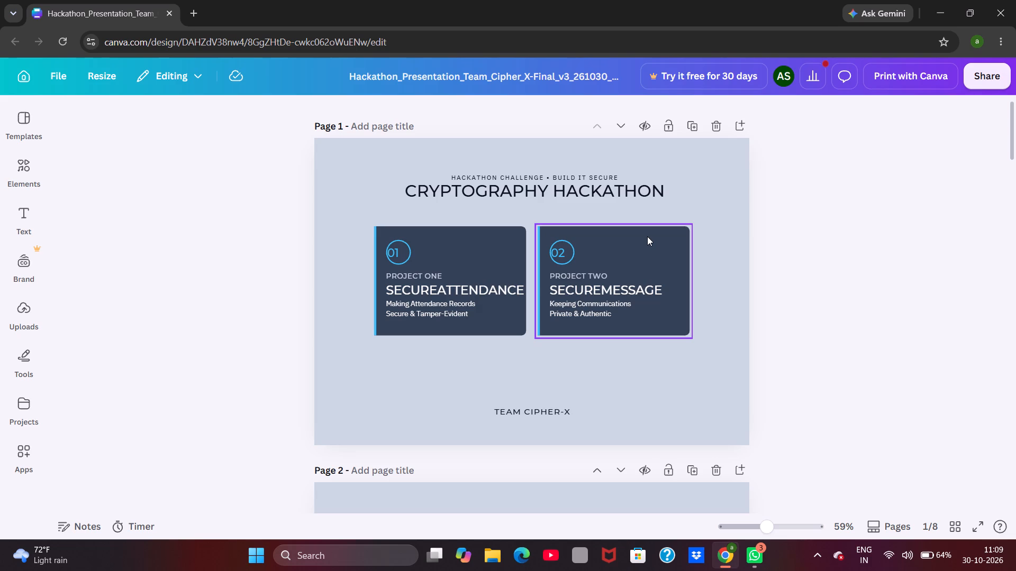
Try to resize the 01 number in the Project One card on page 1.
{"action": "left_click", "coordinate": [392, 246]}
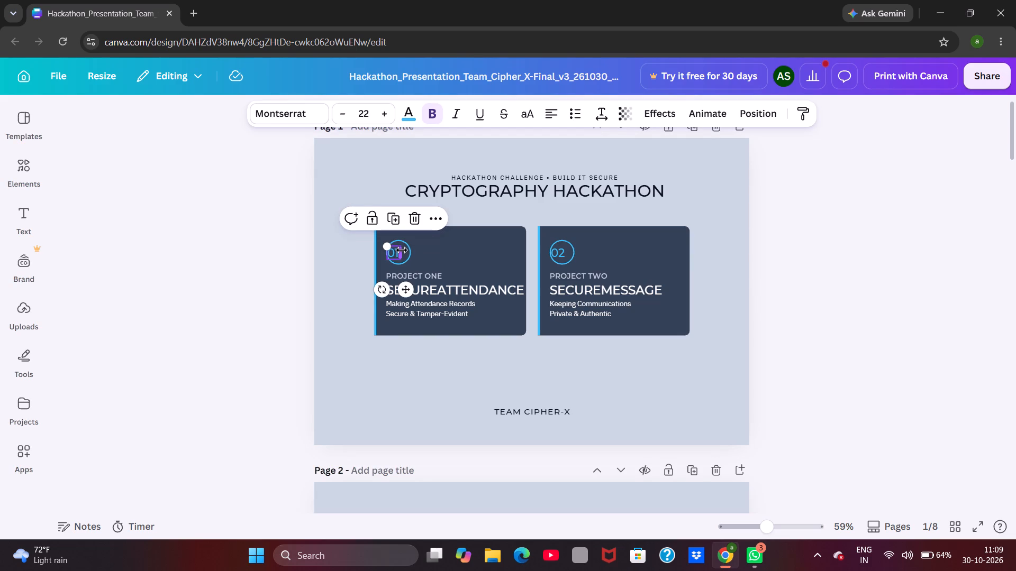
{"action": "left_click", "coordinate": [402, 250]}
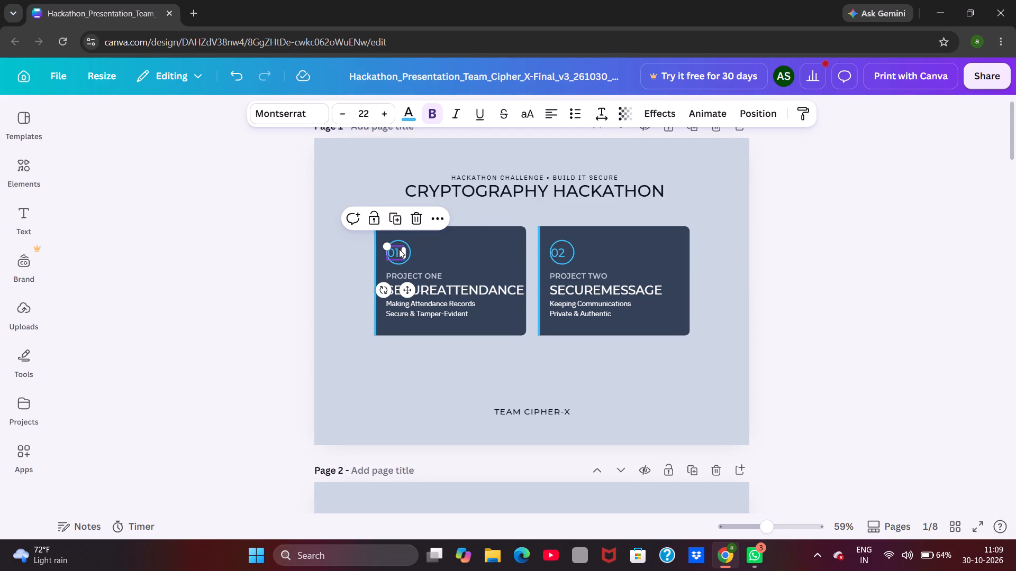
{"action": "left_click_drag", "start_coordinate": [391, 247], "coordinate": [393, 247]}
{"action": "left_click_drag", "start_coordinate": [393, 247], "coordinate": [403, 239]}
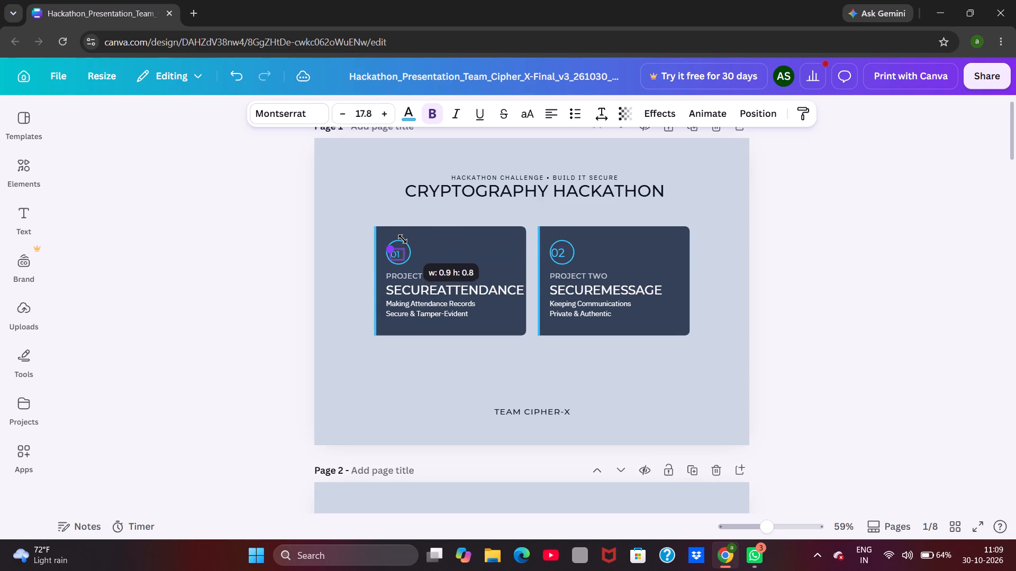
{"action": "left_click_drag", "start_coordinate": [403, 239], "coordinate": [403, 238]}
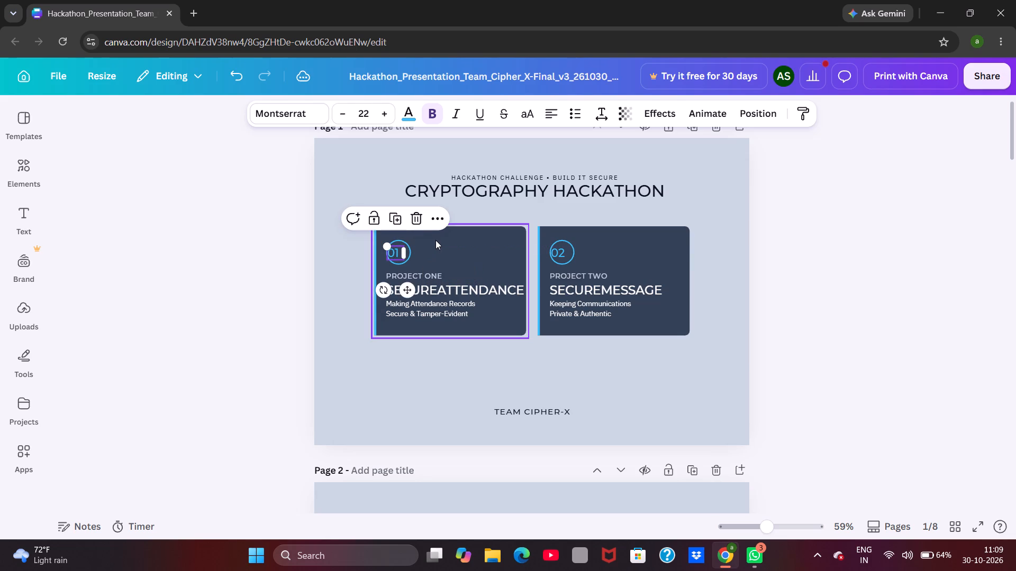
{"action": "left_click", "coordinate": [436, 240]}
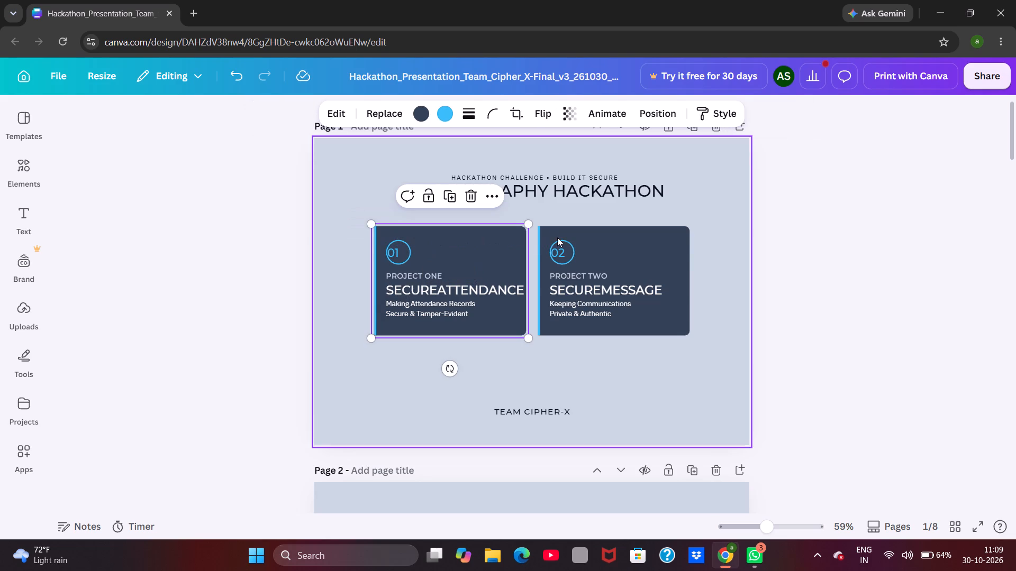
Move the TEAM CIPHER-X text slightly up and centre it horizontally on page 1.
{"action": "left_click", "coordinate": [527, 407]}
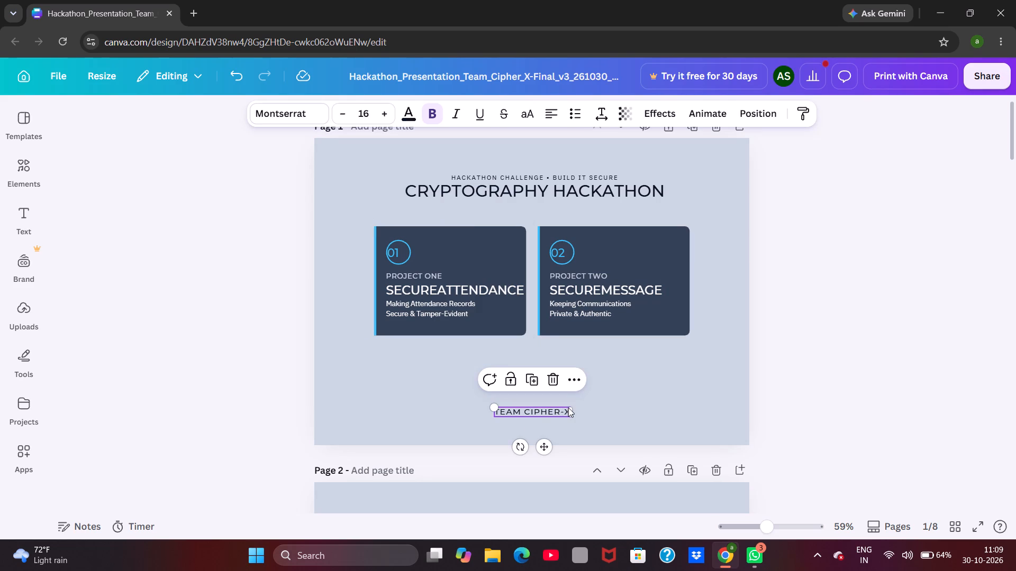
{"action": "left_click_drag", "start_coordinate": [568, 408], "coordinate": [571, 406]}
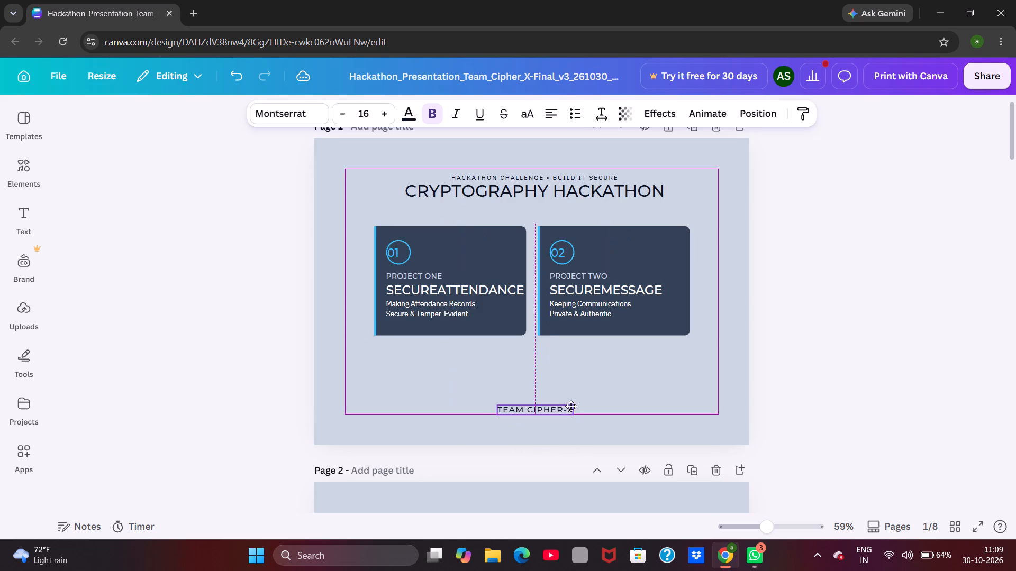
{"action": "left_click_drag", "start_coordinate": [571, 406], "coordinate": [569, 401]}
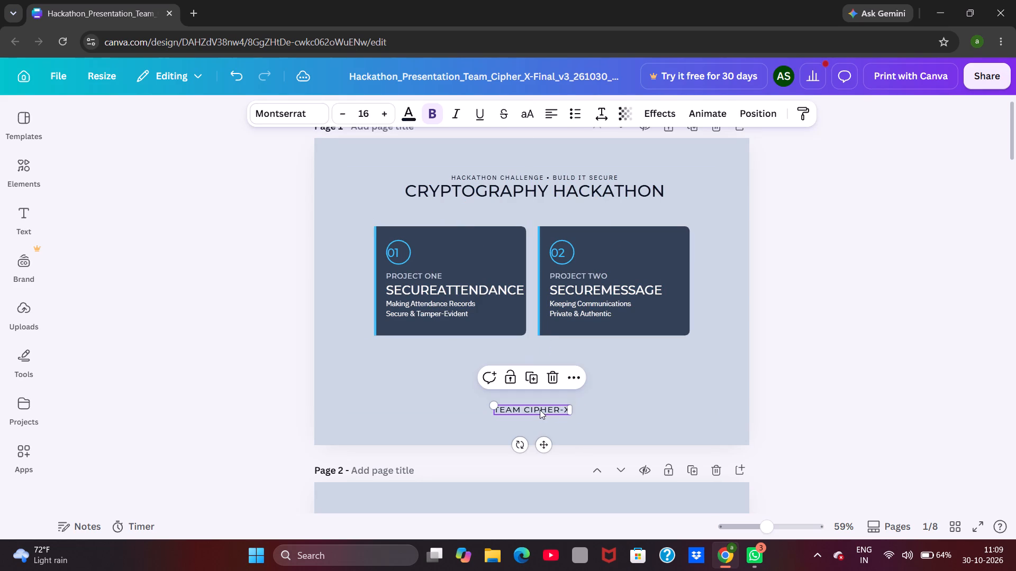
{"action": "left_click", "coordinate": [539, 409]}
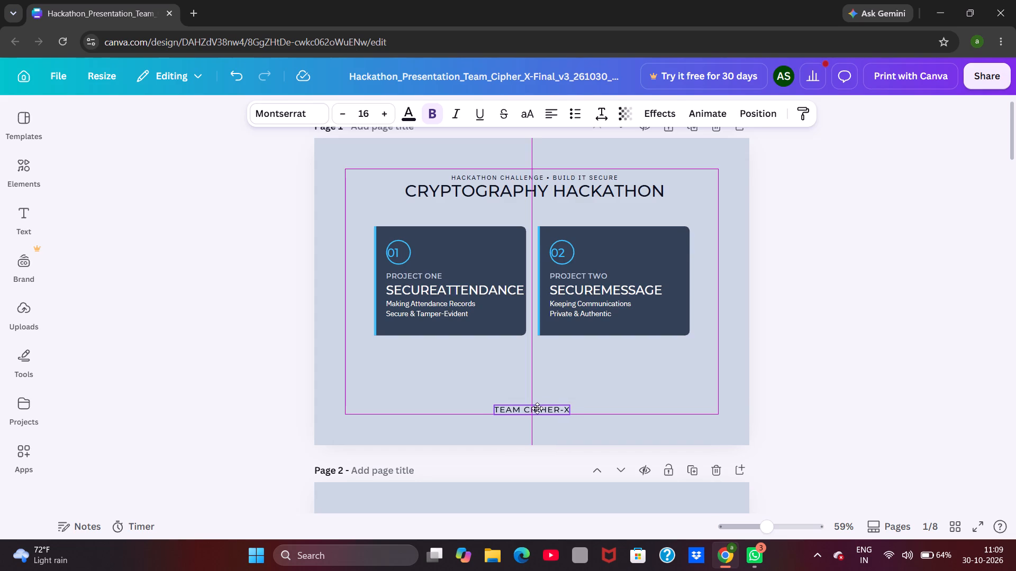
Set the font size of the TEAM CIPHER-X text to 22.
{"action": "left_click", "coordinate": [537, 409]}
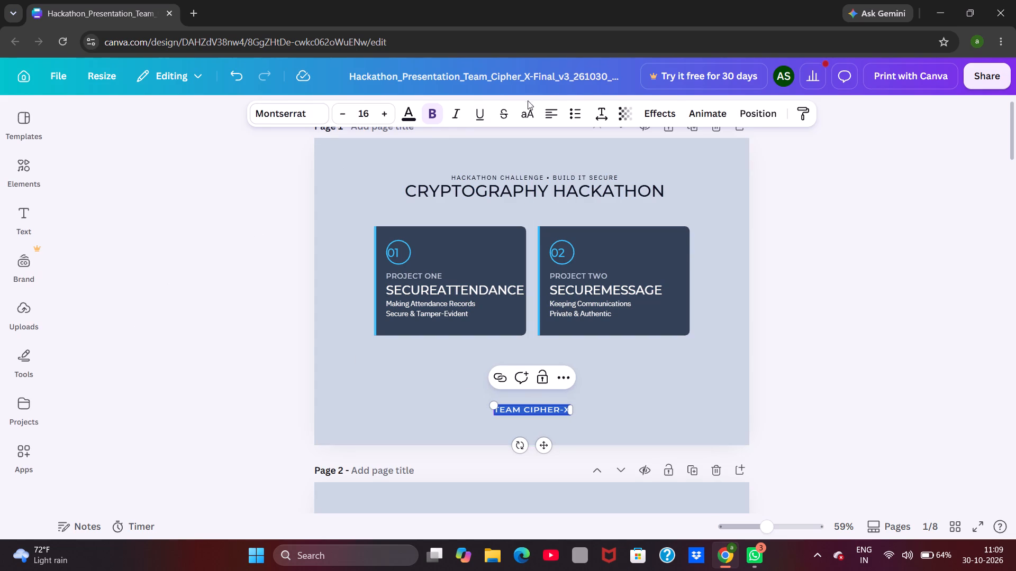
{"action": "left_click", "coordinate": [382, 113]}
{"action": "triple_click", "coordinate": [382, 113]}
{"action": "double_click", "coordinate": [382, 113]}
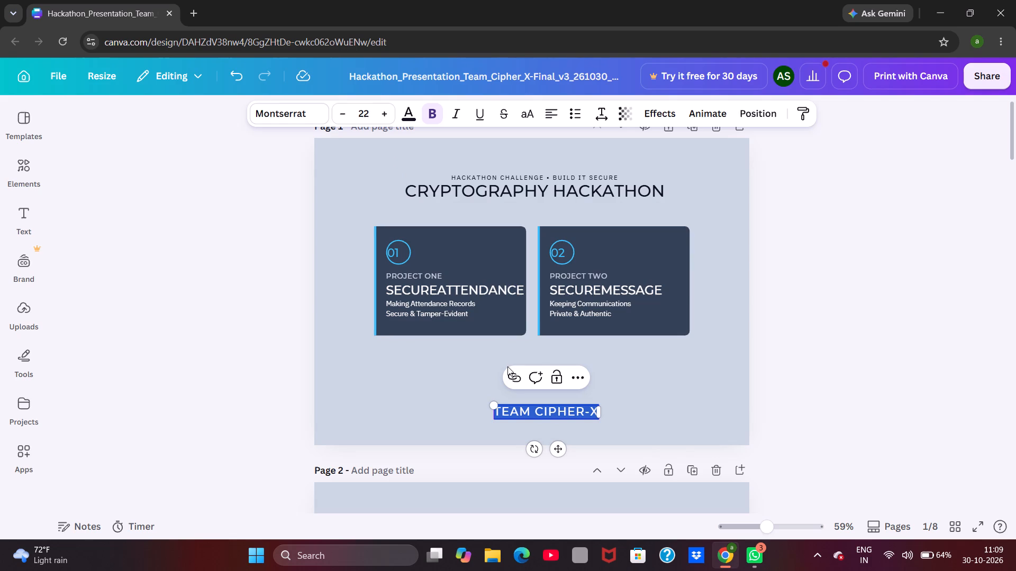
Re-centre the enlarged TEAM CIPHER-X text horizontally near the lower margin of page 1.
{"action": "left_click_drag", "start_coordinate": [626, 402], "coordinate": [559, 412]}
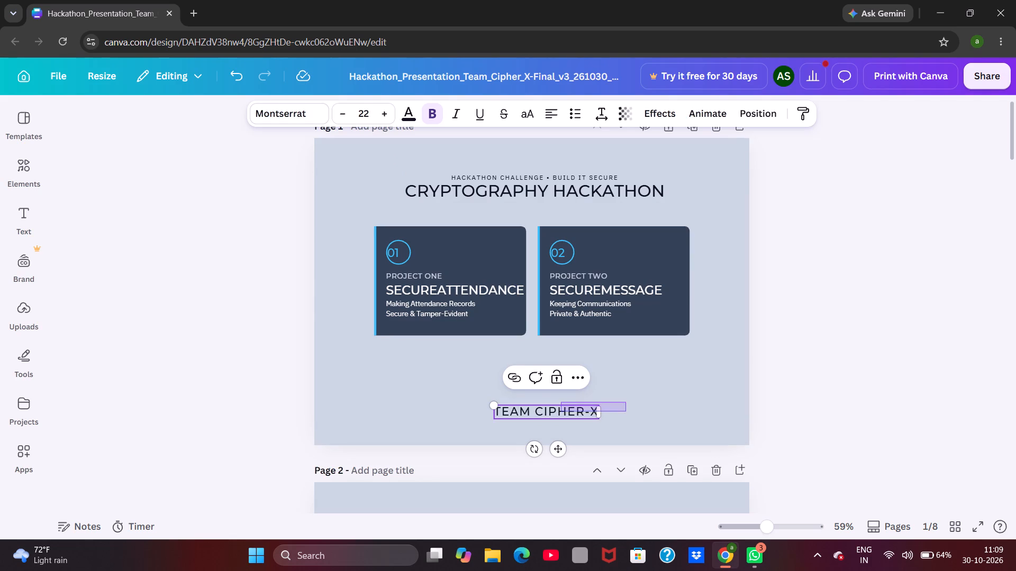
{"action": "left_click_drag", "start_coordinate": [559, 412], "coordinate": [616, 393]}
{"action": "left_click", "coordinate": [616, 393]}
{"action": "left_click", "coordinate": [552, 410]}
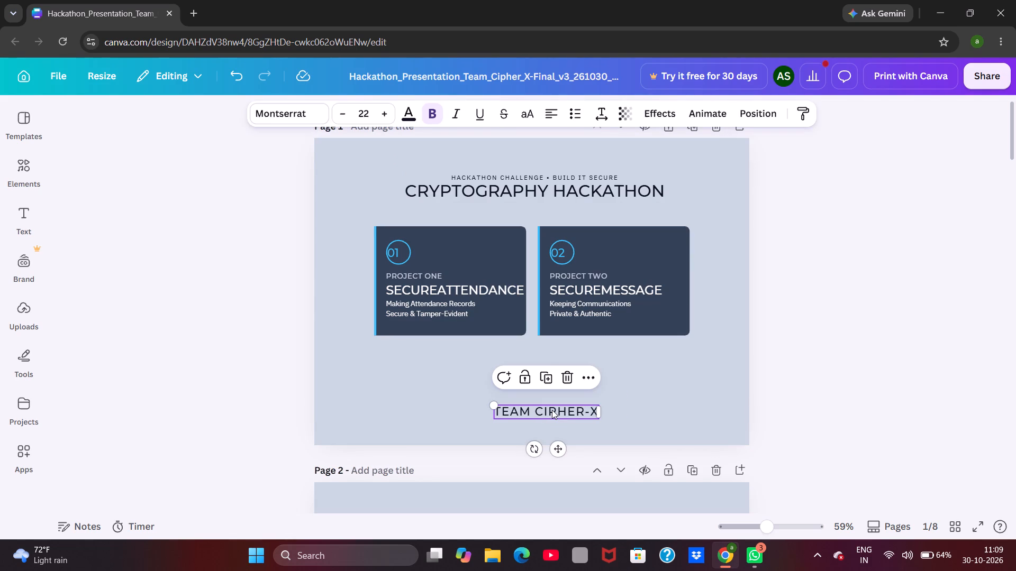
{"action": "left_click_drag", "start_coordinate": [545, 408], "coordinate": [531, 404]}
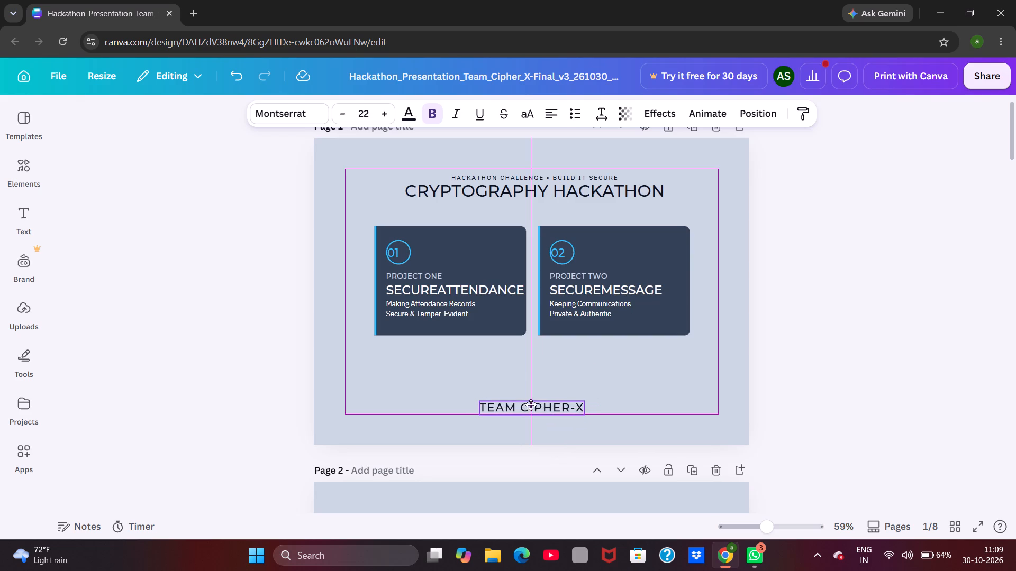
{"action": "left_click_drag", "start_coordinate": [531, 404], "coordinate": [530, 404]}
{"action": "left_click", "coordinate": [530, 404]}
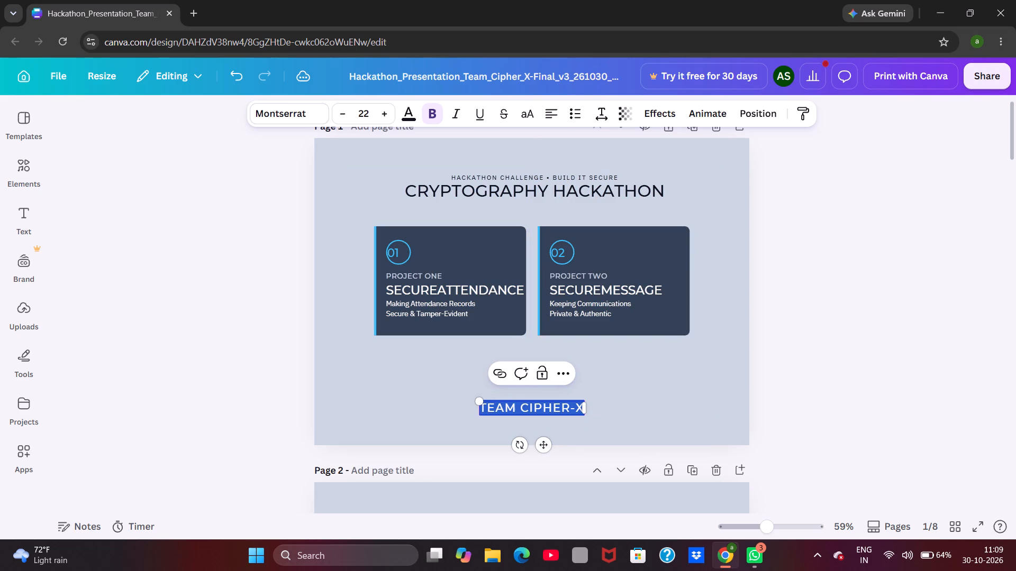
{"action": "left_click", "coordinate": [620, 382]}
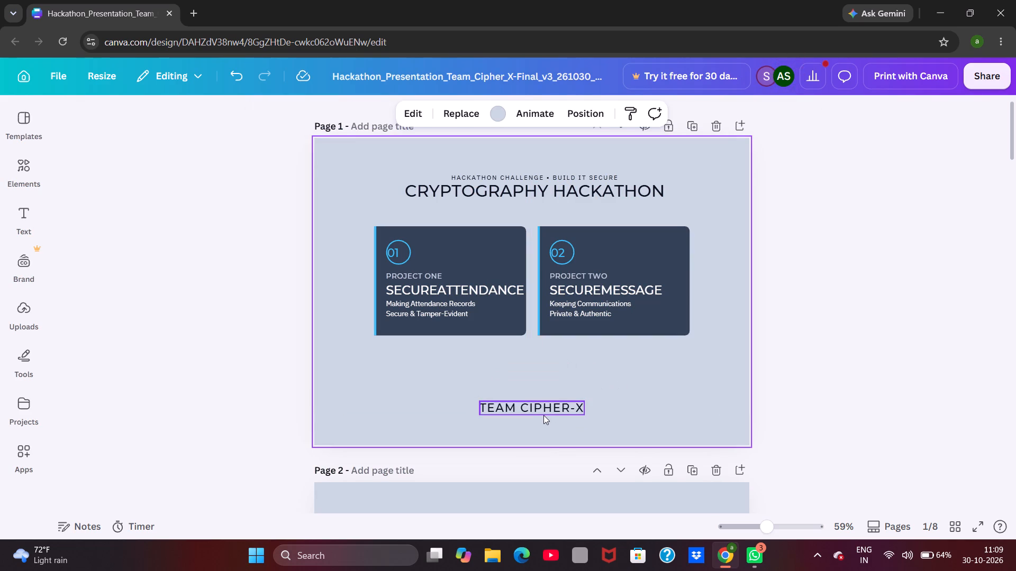
Set the font size of the TEAM CIPHER-X text to 30.
{"action": "double_click", "coordinate": [555, 402]}
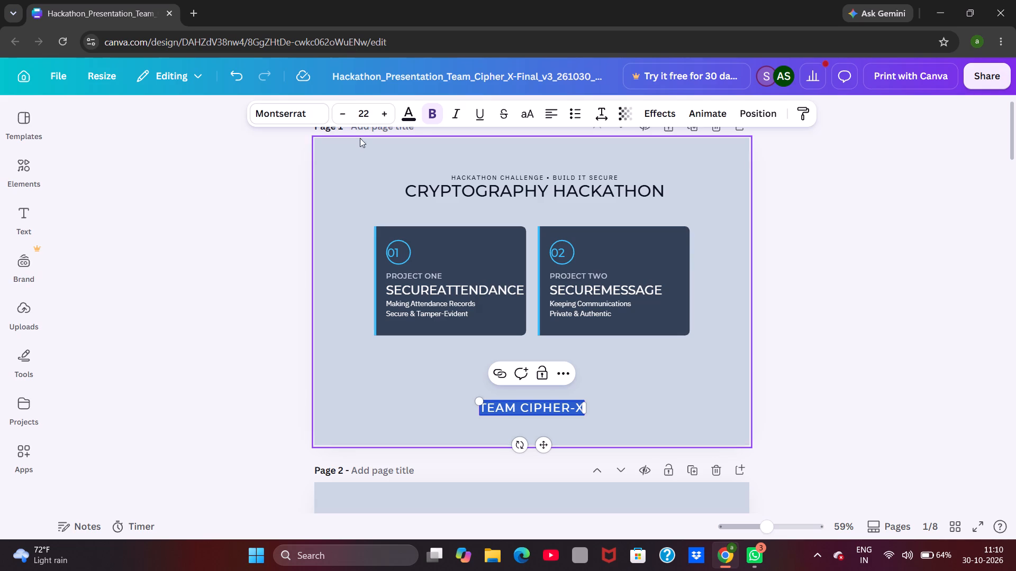
{"action": "triple_click", "coordinate": [386, 114]}
{"action": "triple_click", "coordinate": [386, 114]}
{"action": "left_click", "coordinate": [386, 114]}
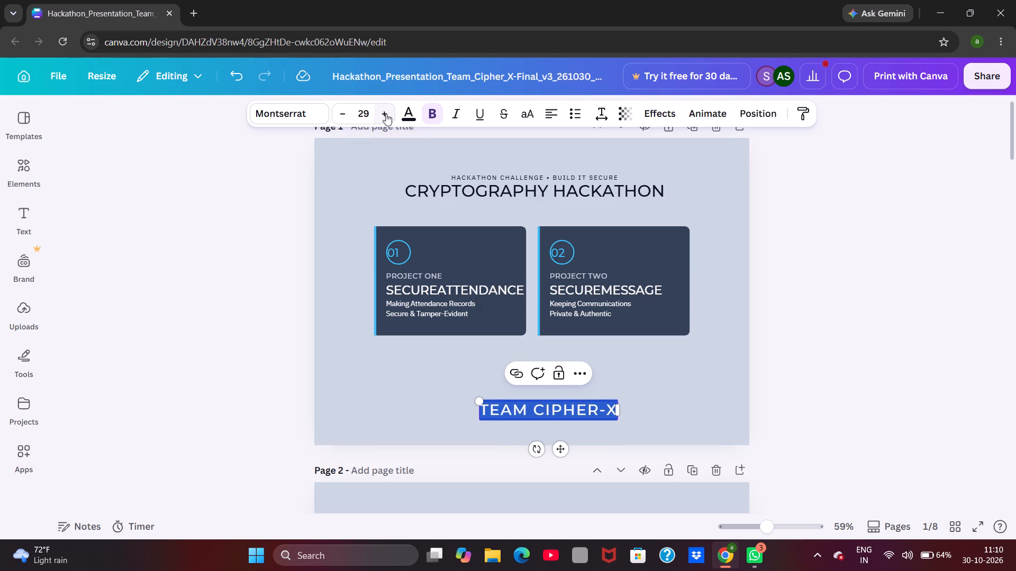
{"action": "left_click", "coordinate": [386, 114]}
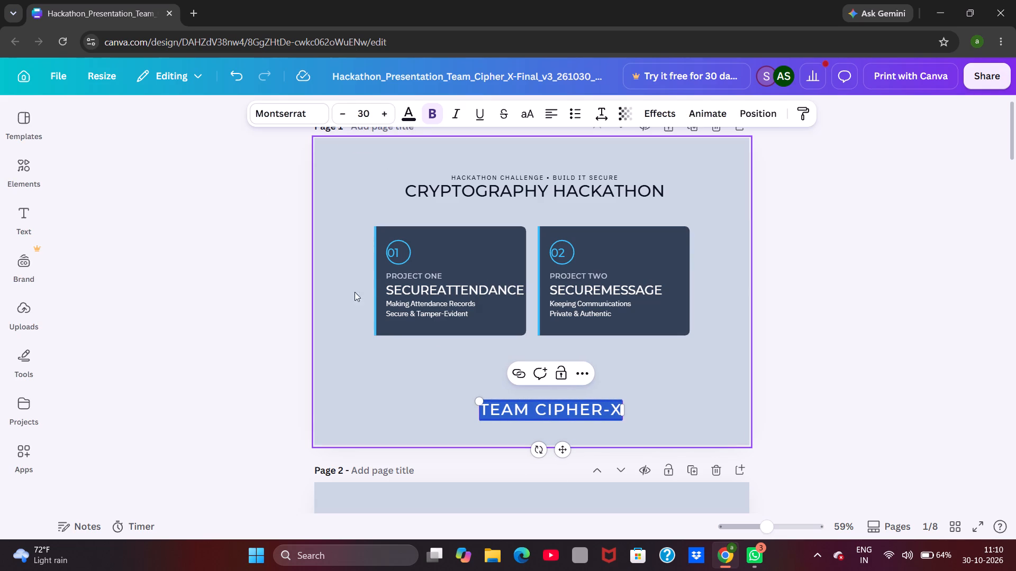
Move the TEAM CIPHER-X text slightly up and centre it horizontally below the two project cards.
{"action": "left_click", "coordinate": [488, 388]}
{"action": "left_click_drag", "start_coordinate": [514, 405], "coordinate": [495, 395]}
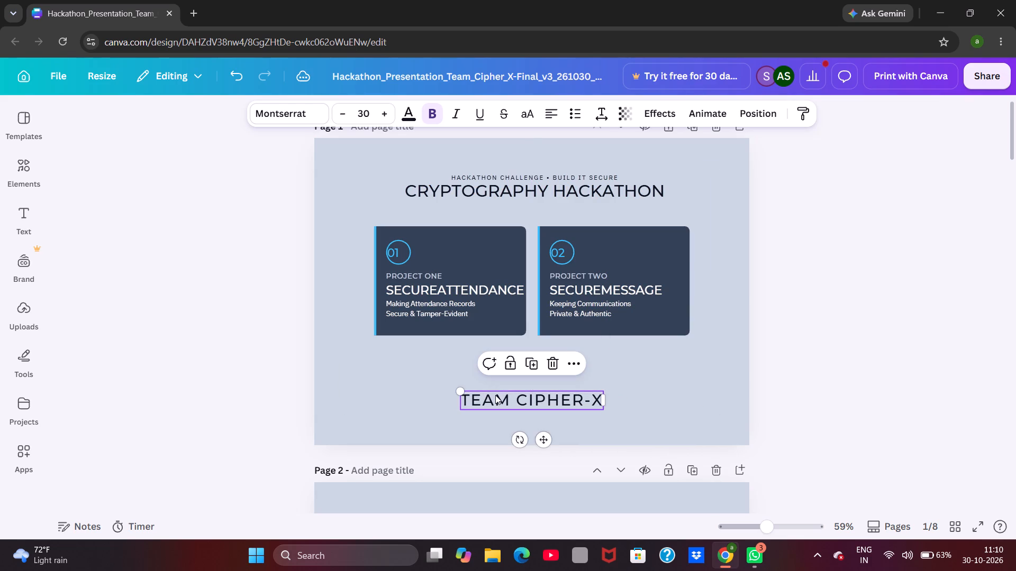
{"action": "left_click", "coordinate": [400, 394]}
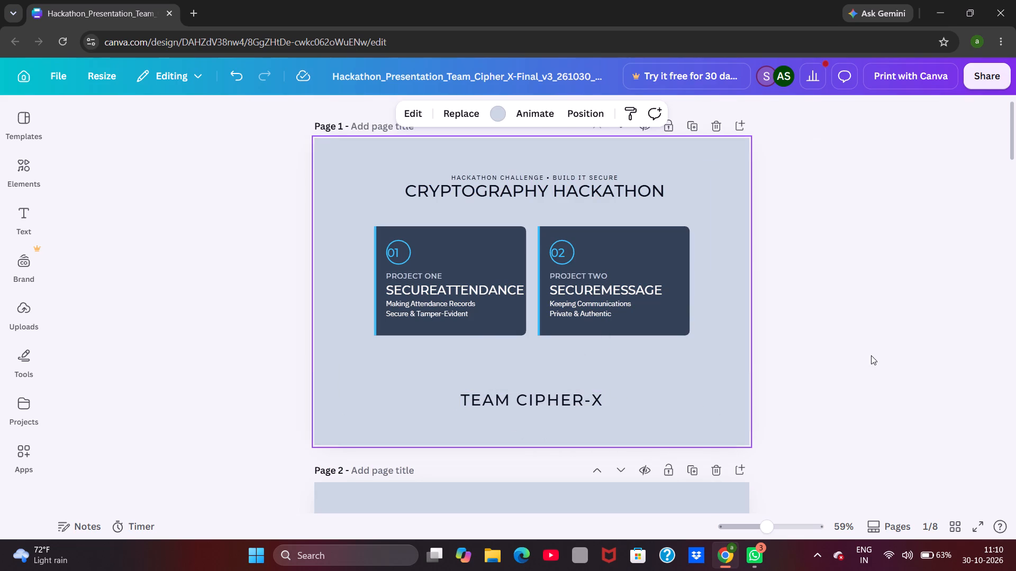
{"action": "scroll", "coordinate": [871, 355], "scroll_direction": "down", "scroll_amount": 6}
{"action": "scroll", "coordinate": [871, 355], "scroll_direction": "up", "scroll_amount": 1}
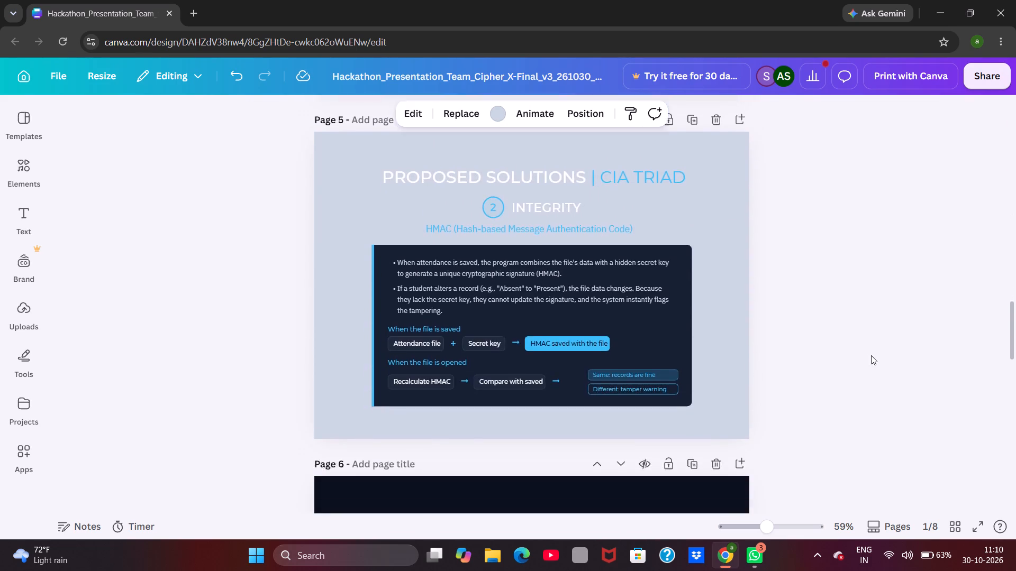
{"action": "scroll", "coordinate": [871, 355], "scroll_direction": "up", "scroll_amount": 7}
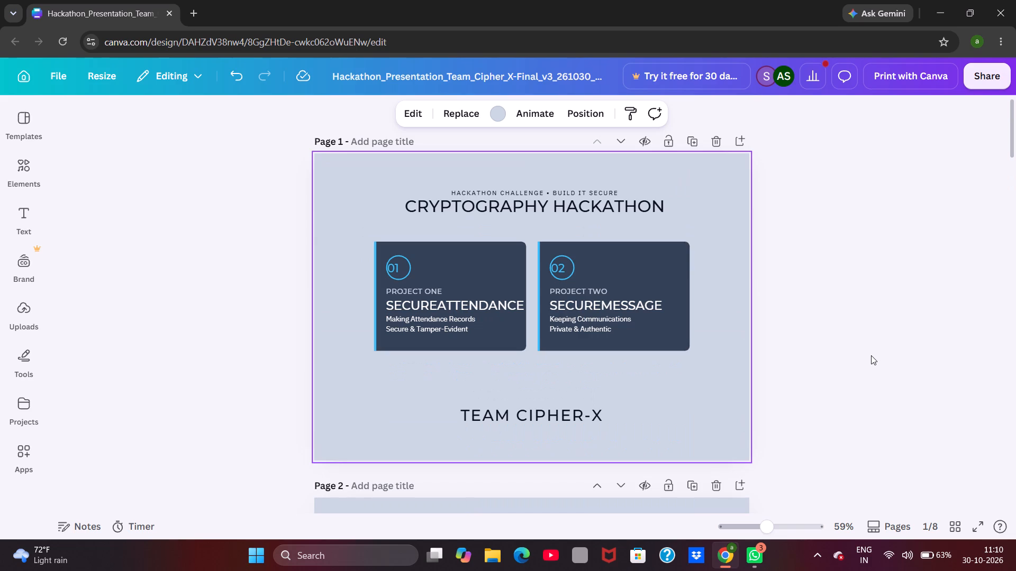
Slightly enlarge the CRYPTOGRAPHY HACKATHON heading block, including its small subtitle line, on page 1.
{"action": "left_click", "coordinate": [596, 189]}
{"action": "left_click", "coordinate": [596, 189]}
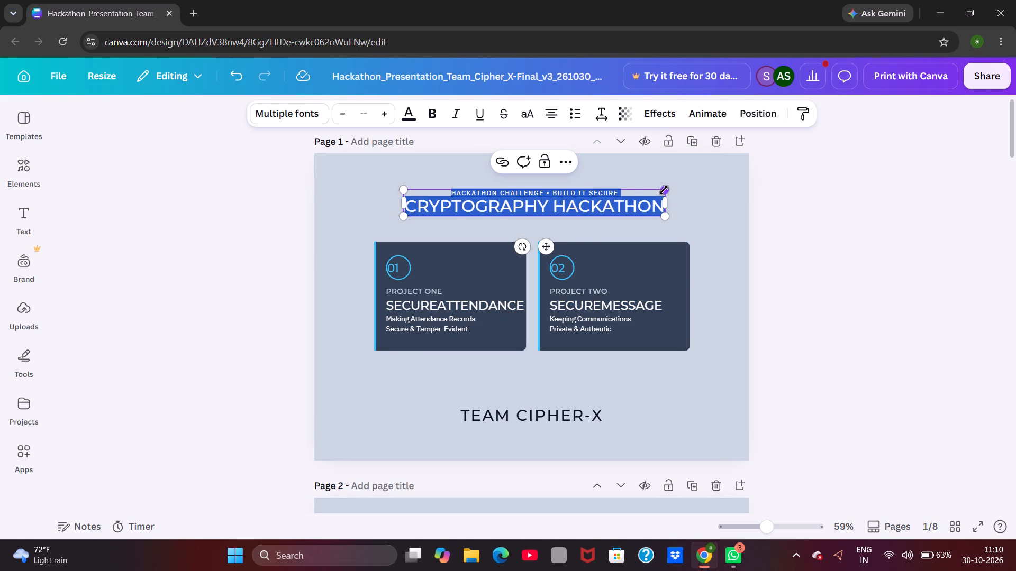
{"action": "left_click_drag", "start_coordinate": [664, 190], "coordinate": [662, 176]}
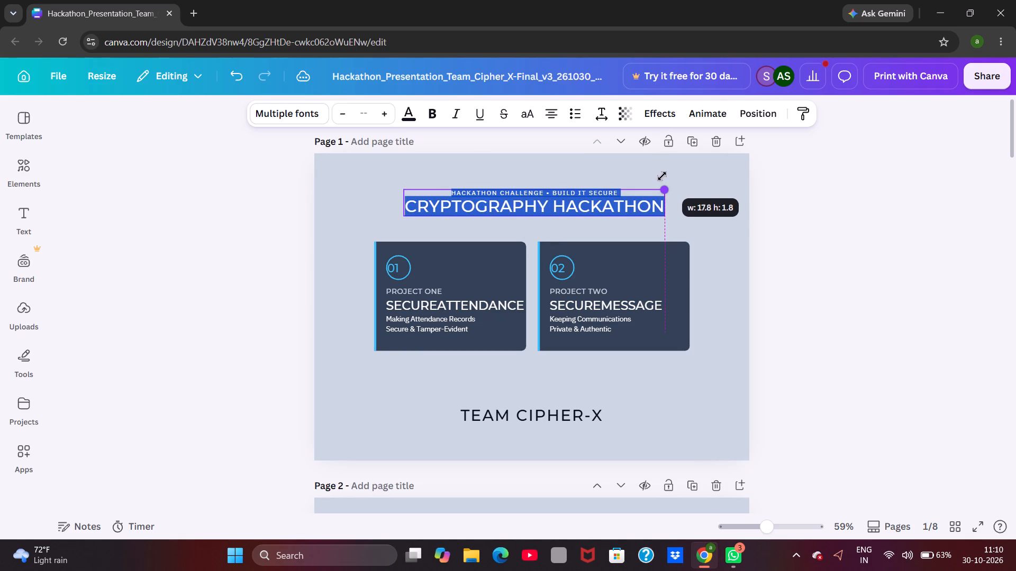
{"action": "left_click_drag", "start_coordinate": [662, 176], "coordinate": [669, 189]}
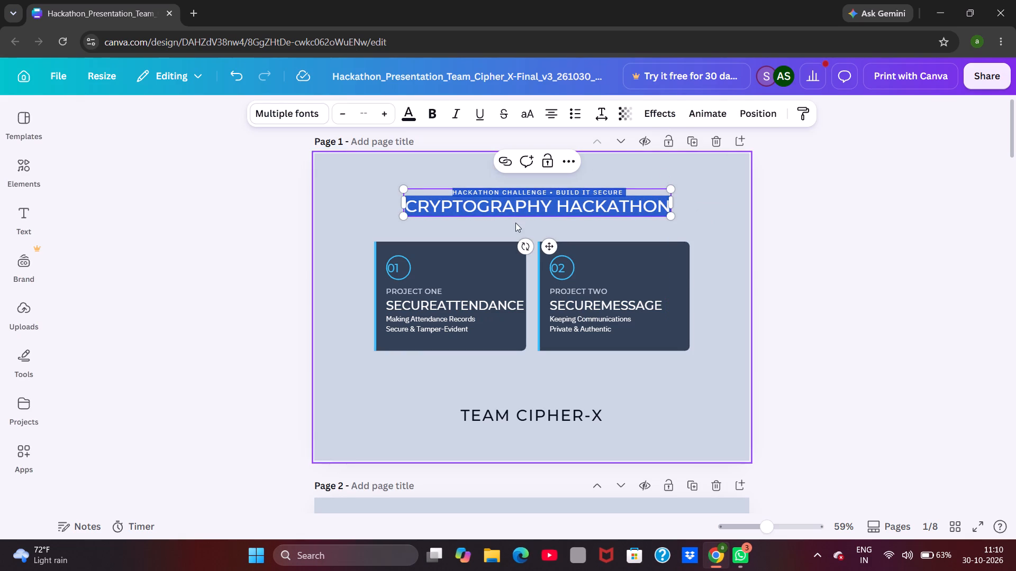
Move the CRYPTOGRAPHY HACKATHON heading block slightly up and centre it horizontally above the project cards.
{"action": "left_click_drag", "start_coordinate": [565, 225], "coordinate": [545, 202]}
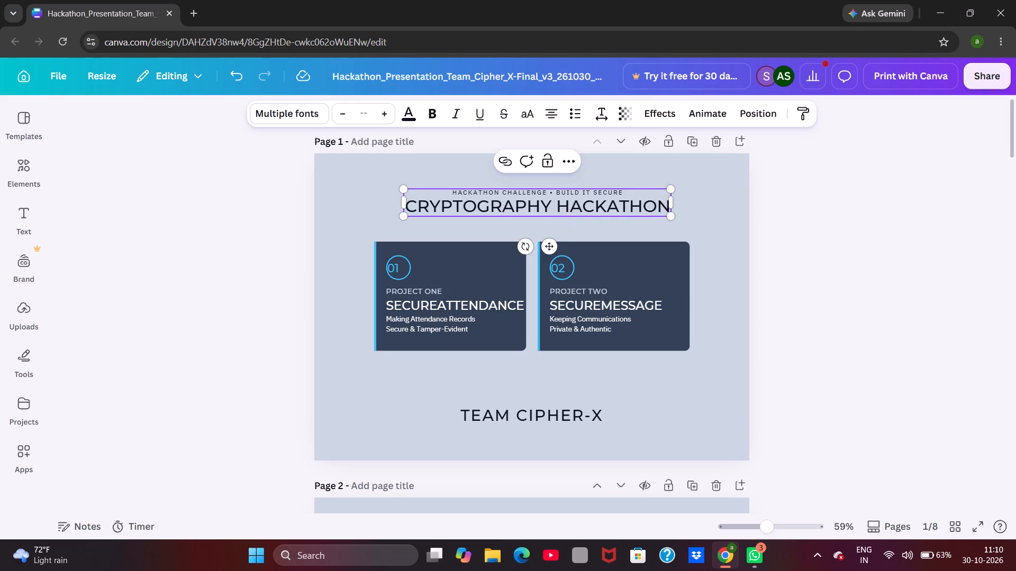
{"action": "left_click_drag", "start_coordinate": [835, 245], "coordinate": [516, 209]}
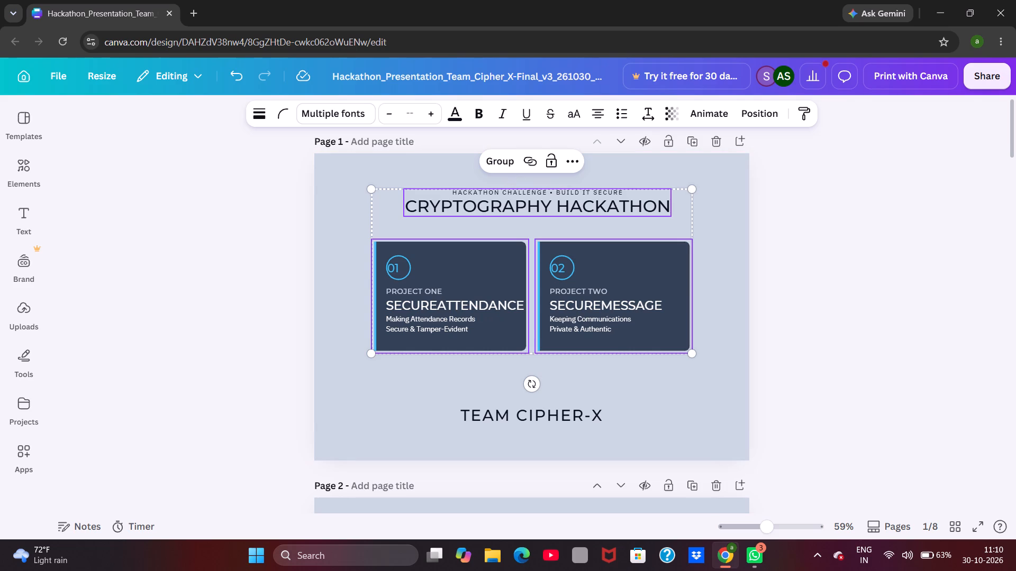
{"action": "left_click", "coordinate": [565, 204]}
{"action": "left_click", "coordinate": [822, 188]}
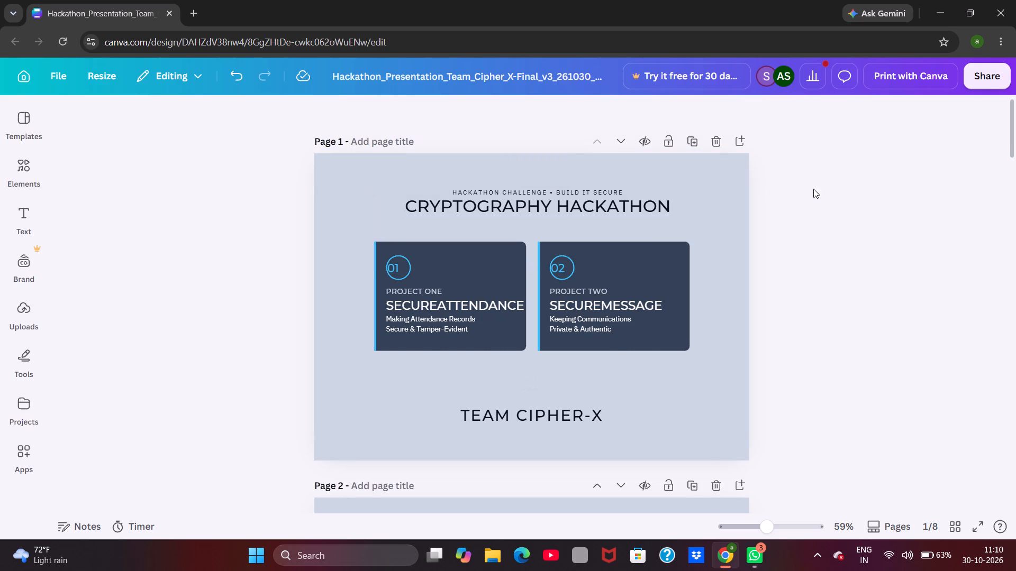
{"action": "left_click", "coordinate": [601, 206]}
{"action": "left_click_drag", "start_coordinate": [601, 206], "coordinate": [586, 205]}
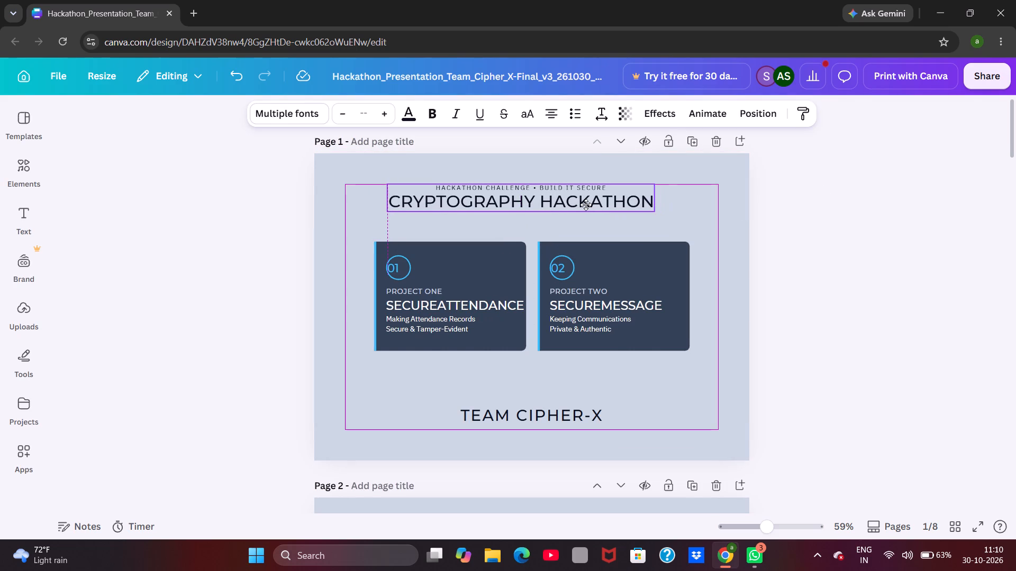
{"action": "left_click_drag", "start_coordinate": [586, 205], "coordinate": [581, 207]}
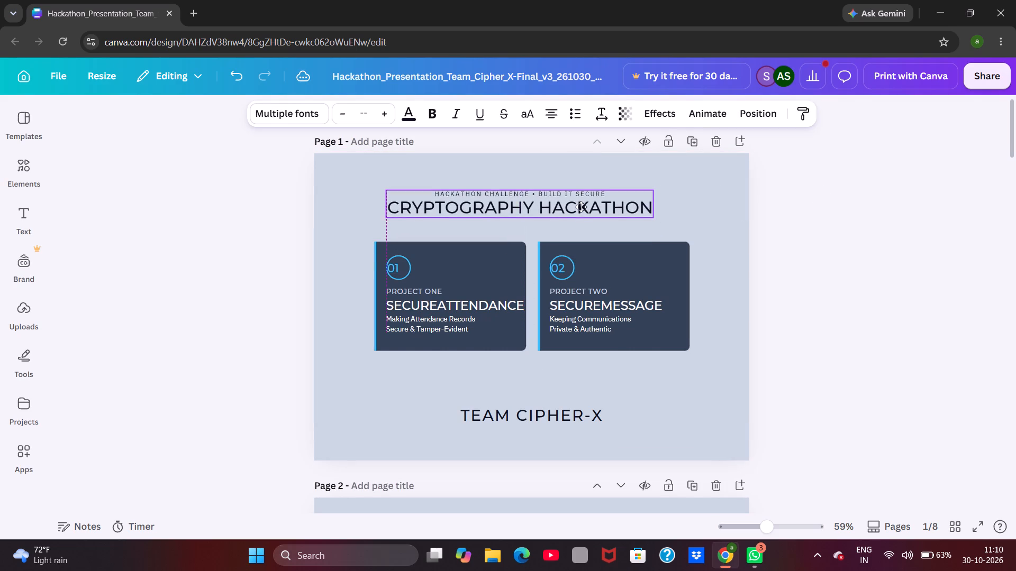
{"action": "left_click_drag", "start_coordinate": [581, 207], "coordinate": [591, 206]}
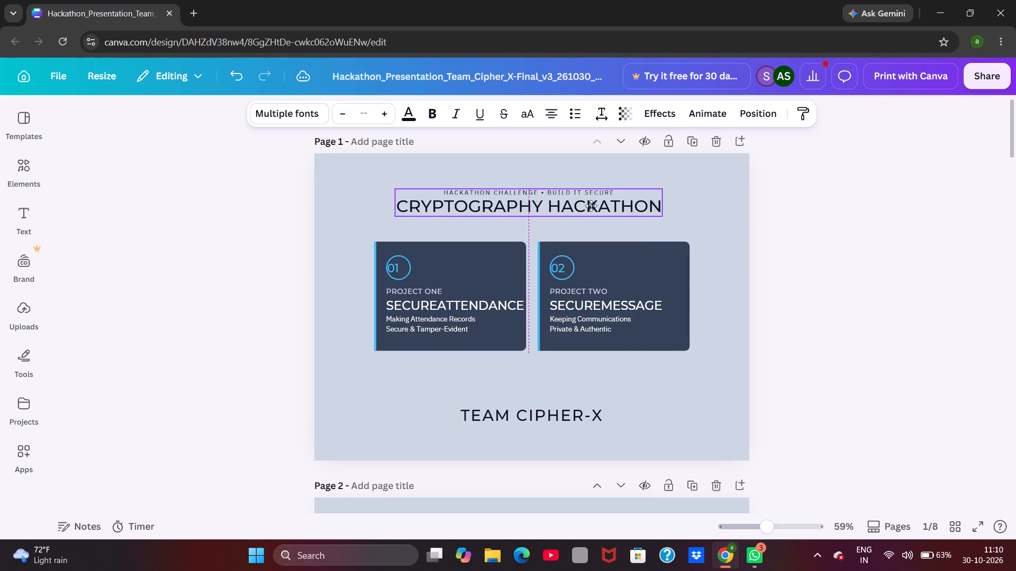
{"action": "left_click_drag", "start_coordinate": [591, 206], "coordinate": [594, 203]}
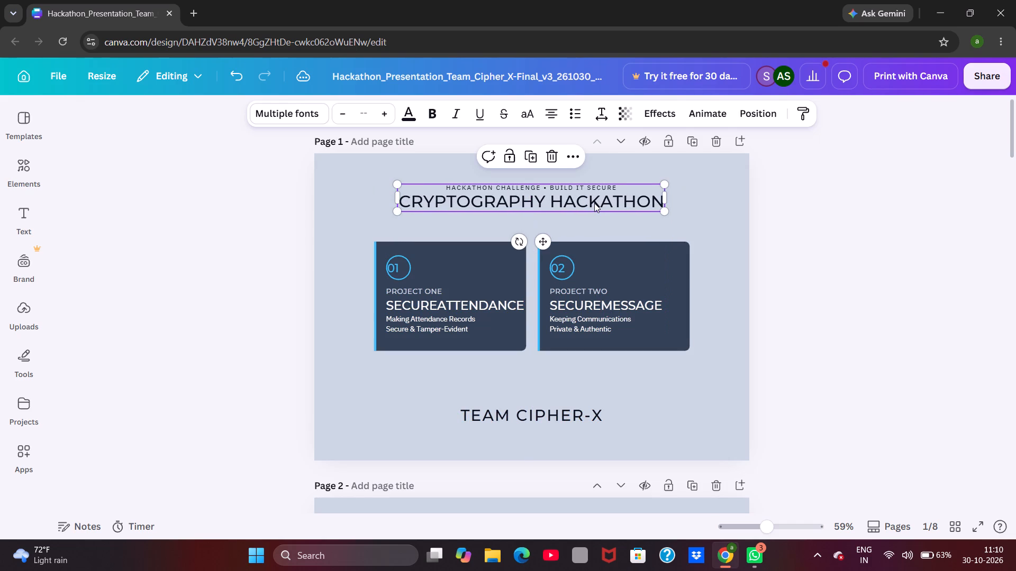
{"action": "left_click", "coordinate": [692, 206]}
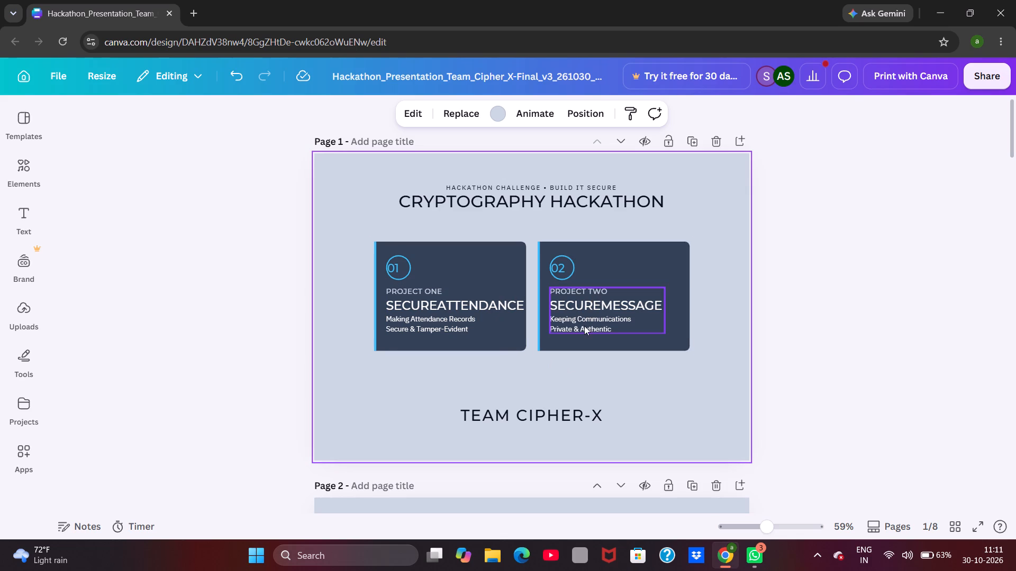
Review the layout of page 1 and the THE PROBLEM slide on page 2.
{"action": "left_click", "coordinate": [524, 374]}
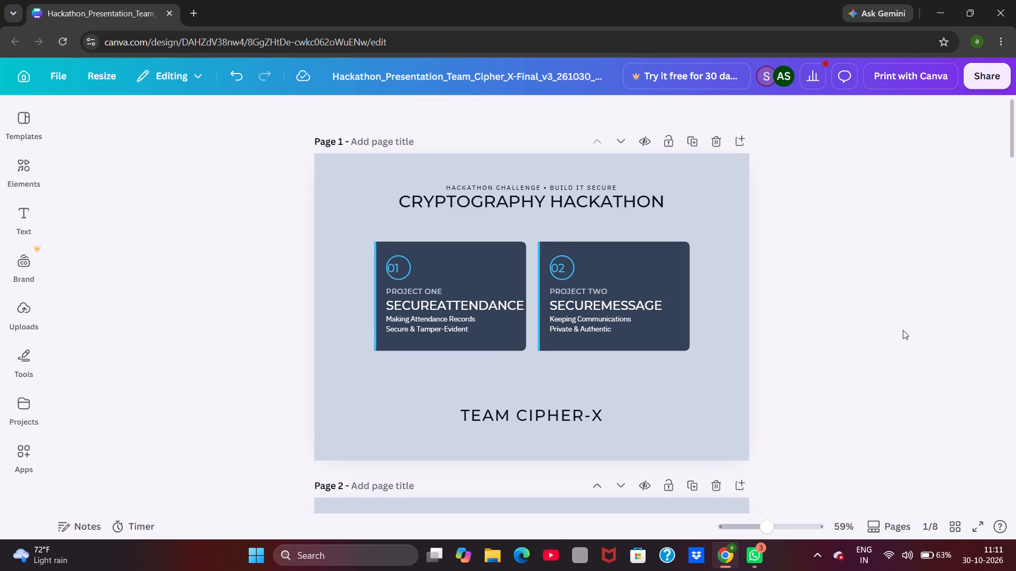
{"action": "left_click", "coordinate": [962, 320]}
{"action": "scroll", "coordinate": [962, 320], "scroll_direction": "down", "scroll_amount": 2}
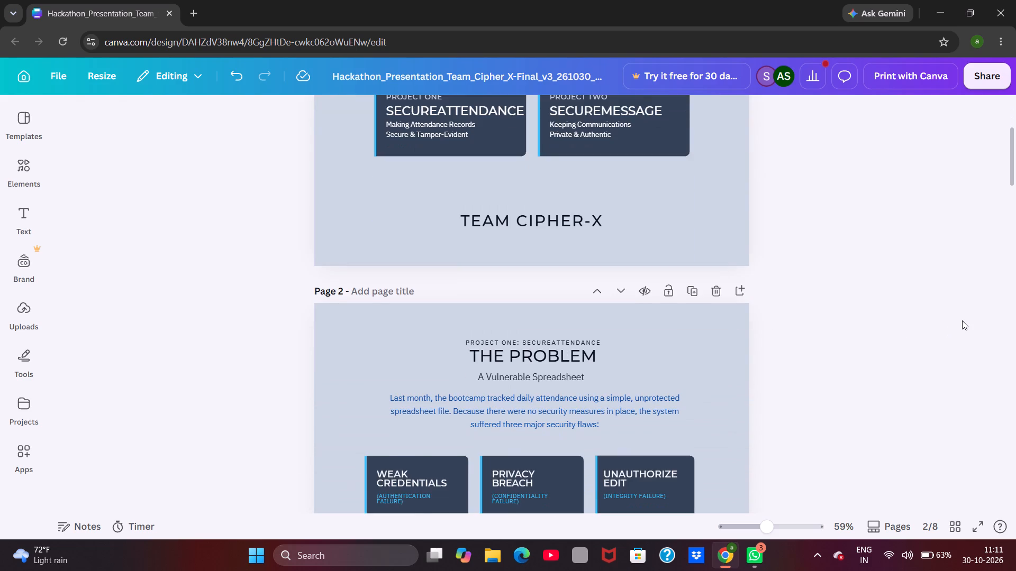
{"action": "scroll", "coordinate": [962, 320], "scroll_direction": "down", "scroll_amount": 2}
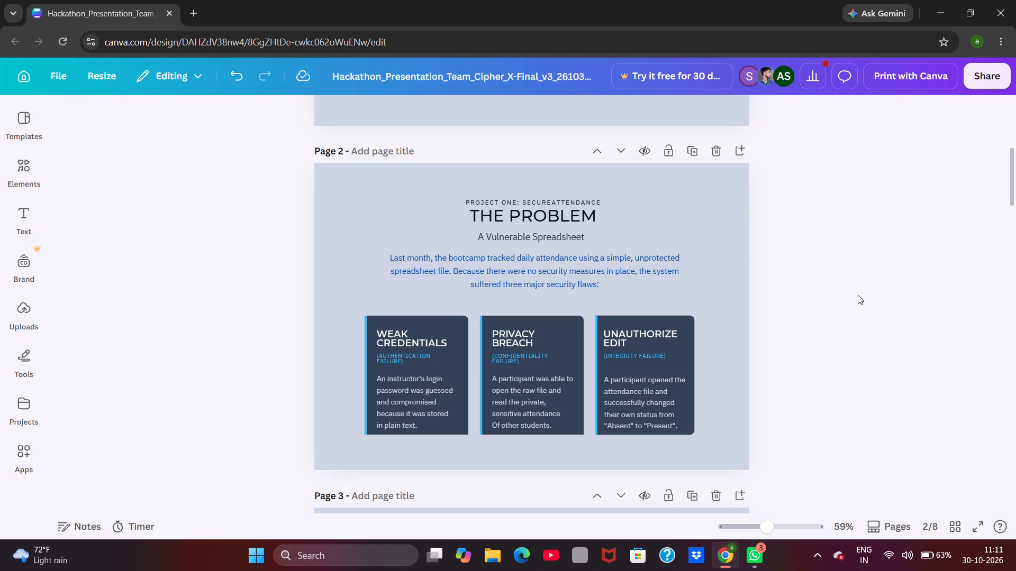
{"action": "scroll", "coordinate": [858, 295], "scroll_direction": "down", "scroll_amount": 2}
{"action": "scroll", "coordinate": [858, 295], "scroll_direction": "up", "scroll_amount": 7}
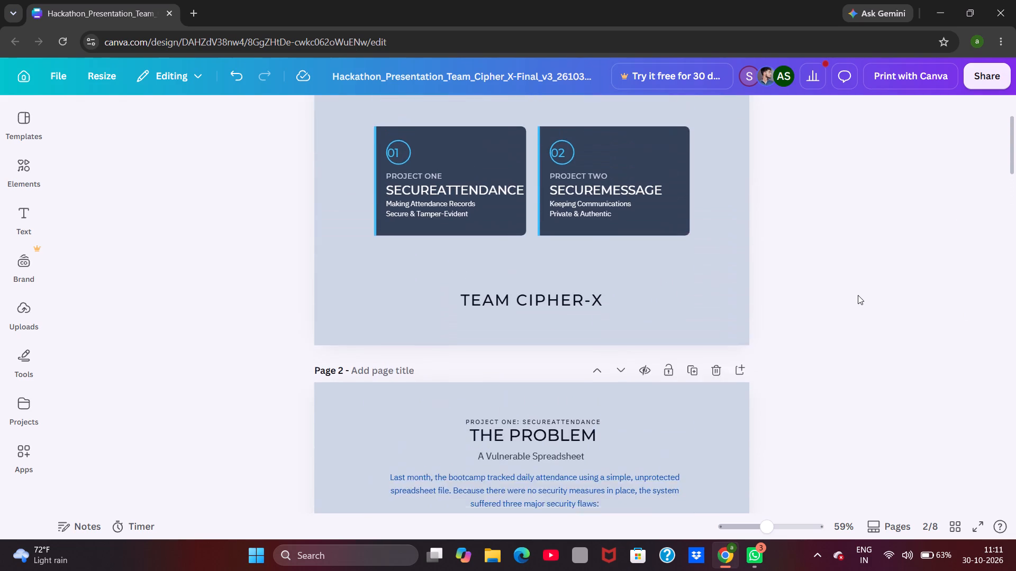
{"action": "scroll", "coordinate": [858, 295], "scroll_direction": "up", "scroll_amount": 1}
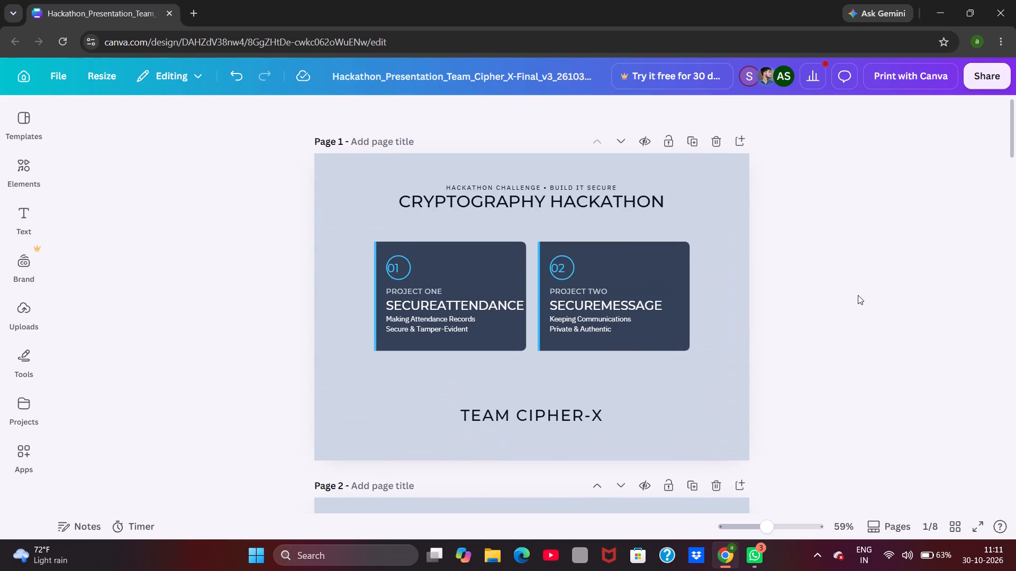
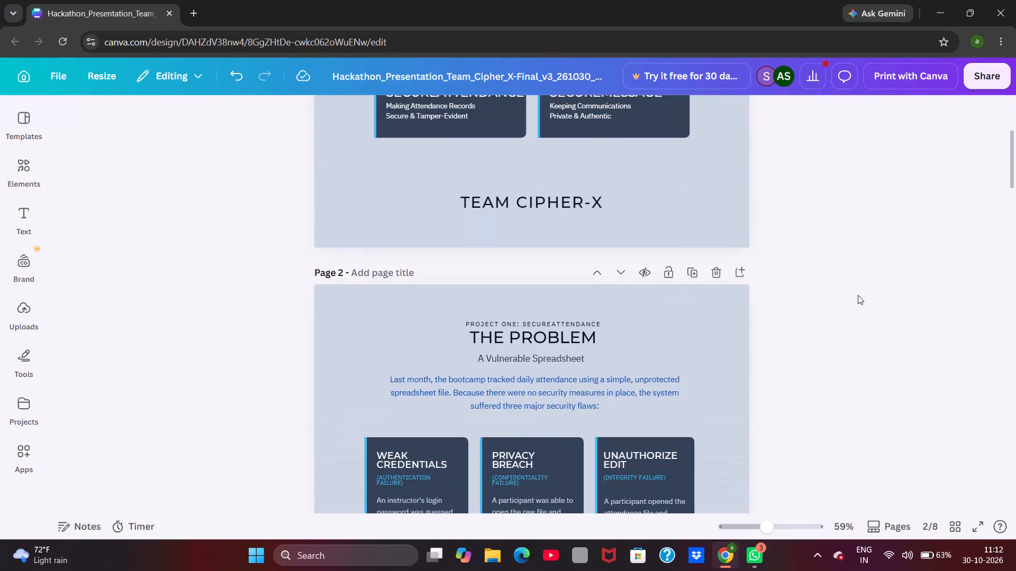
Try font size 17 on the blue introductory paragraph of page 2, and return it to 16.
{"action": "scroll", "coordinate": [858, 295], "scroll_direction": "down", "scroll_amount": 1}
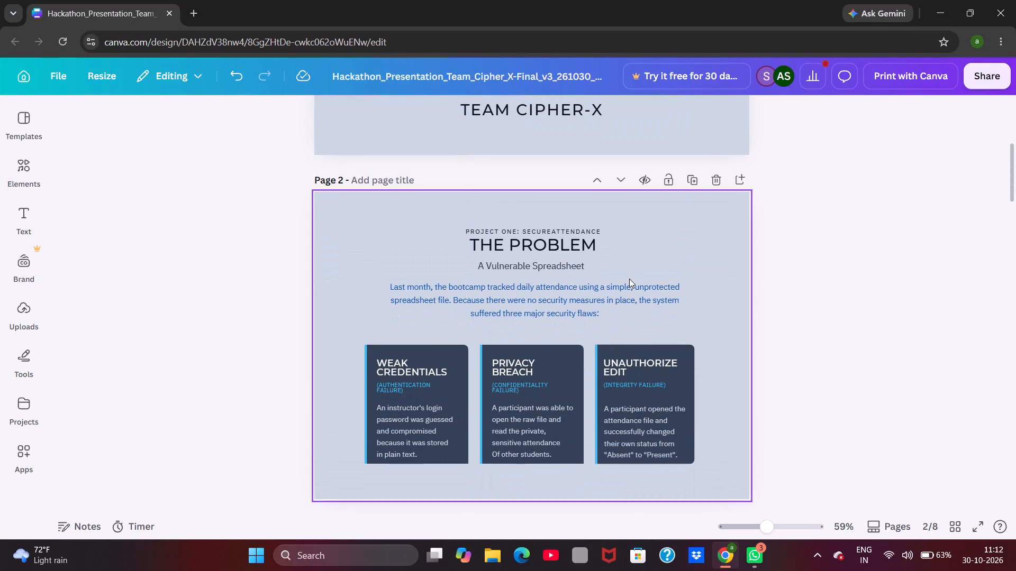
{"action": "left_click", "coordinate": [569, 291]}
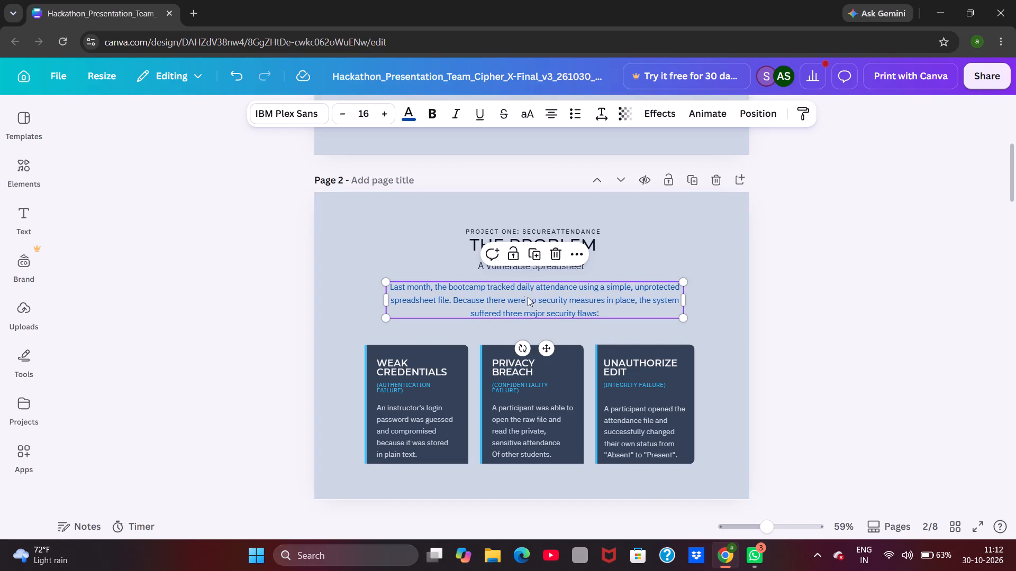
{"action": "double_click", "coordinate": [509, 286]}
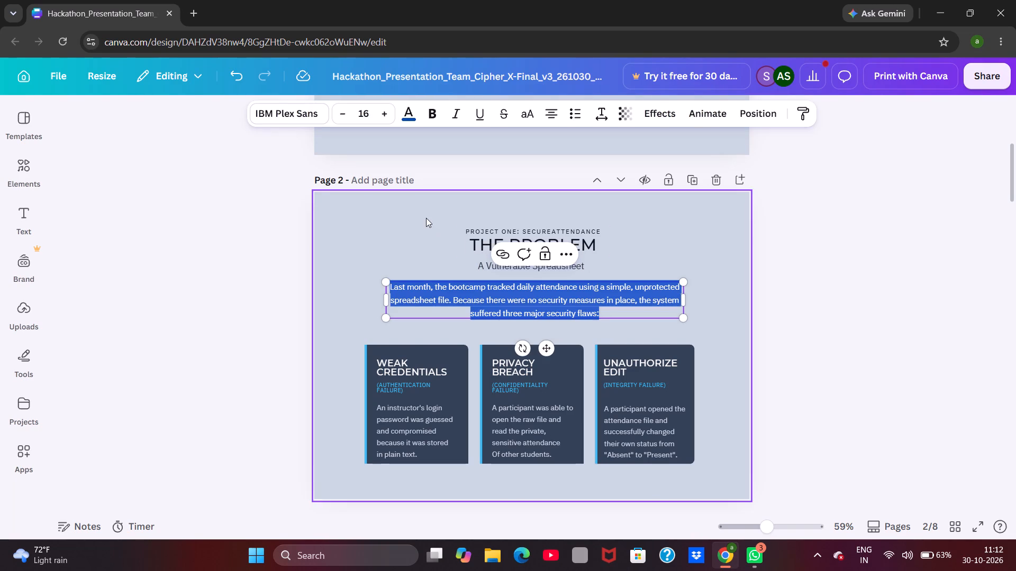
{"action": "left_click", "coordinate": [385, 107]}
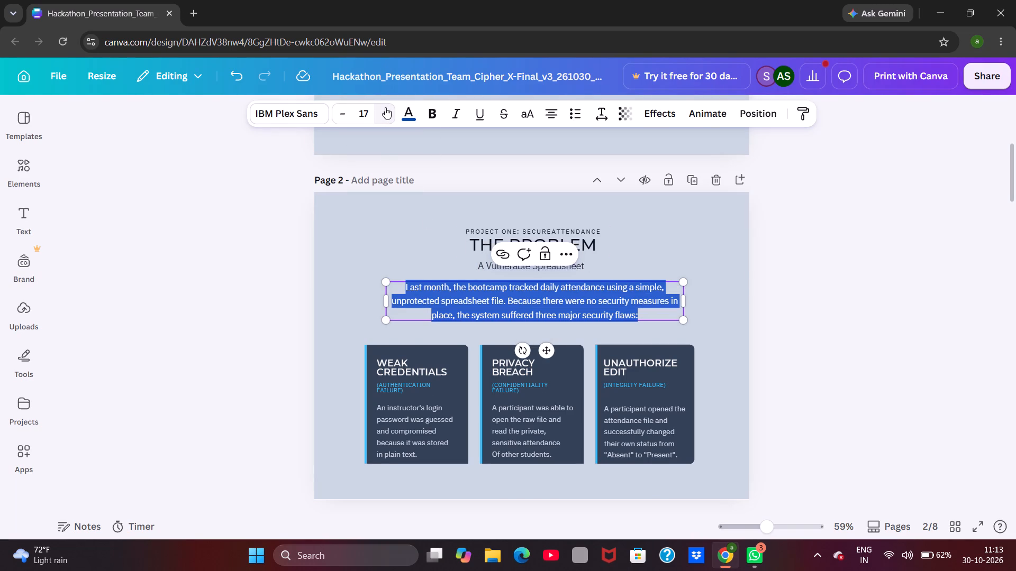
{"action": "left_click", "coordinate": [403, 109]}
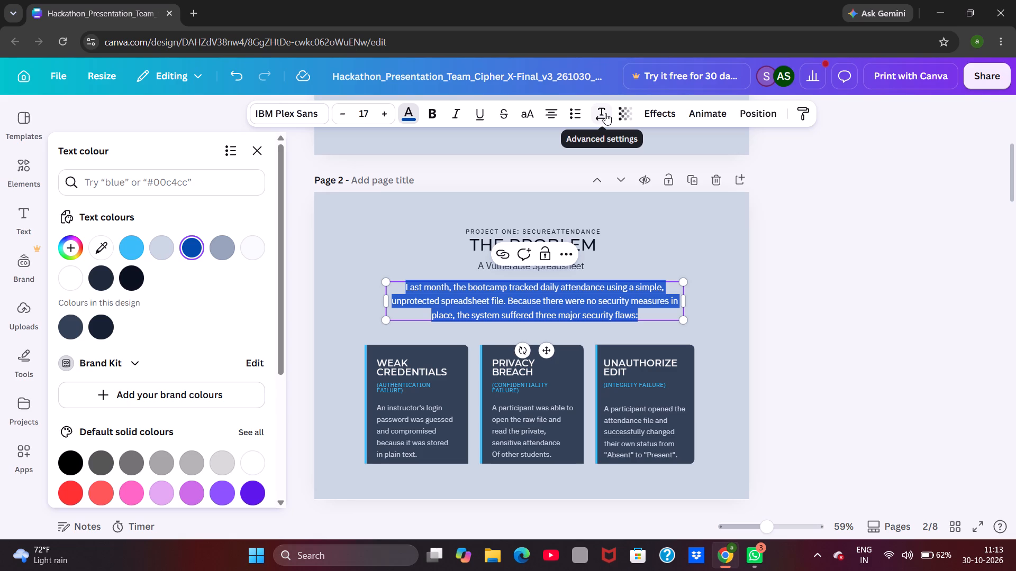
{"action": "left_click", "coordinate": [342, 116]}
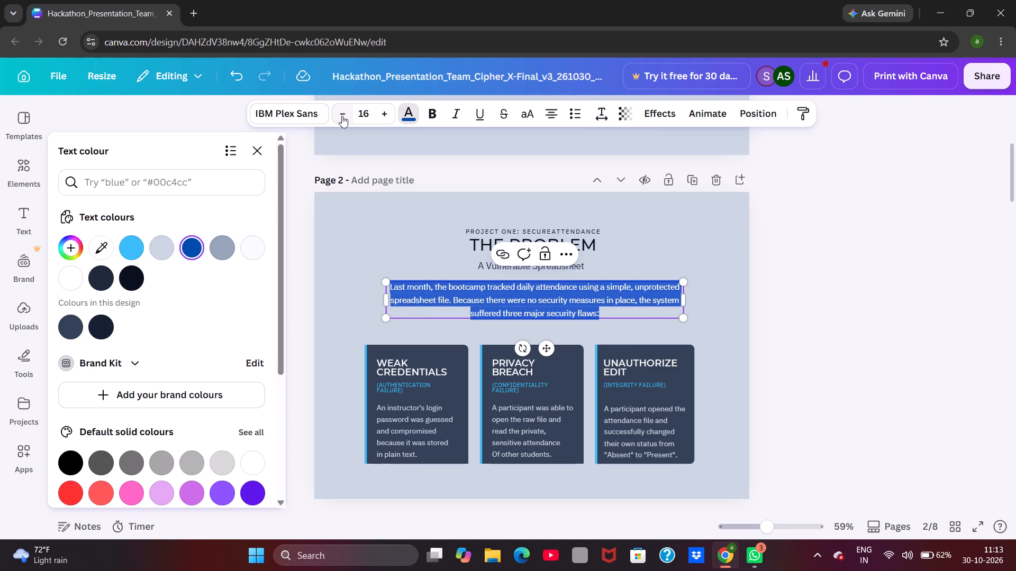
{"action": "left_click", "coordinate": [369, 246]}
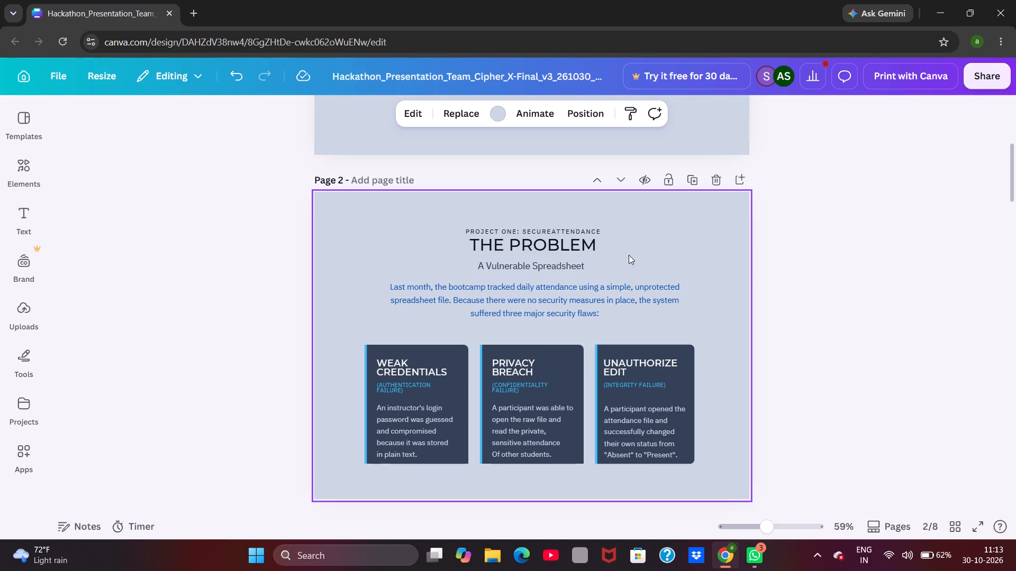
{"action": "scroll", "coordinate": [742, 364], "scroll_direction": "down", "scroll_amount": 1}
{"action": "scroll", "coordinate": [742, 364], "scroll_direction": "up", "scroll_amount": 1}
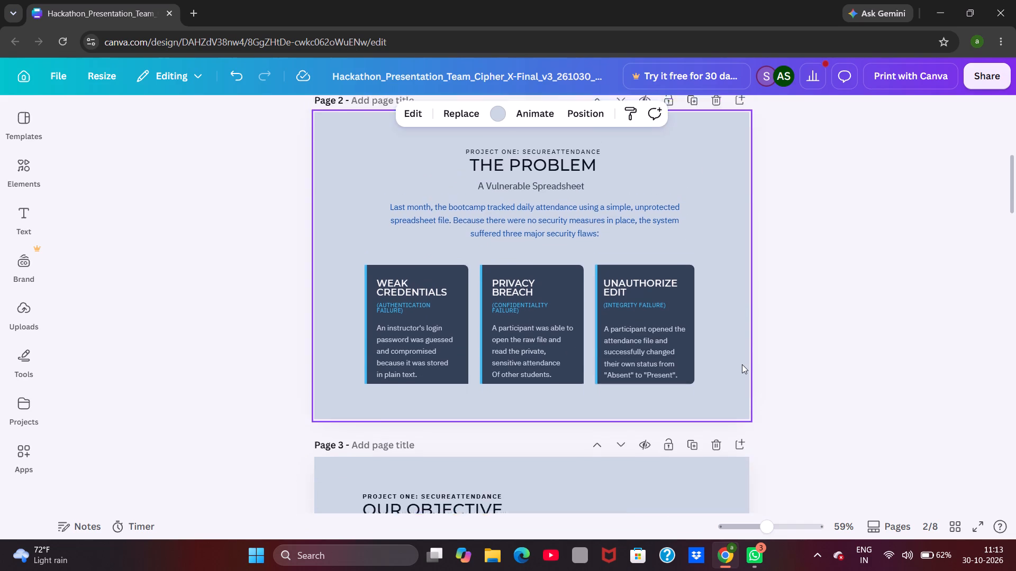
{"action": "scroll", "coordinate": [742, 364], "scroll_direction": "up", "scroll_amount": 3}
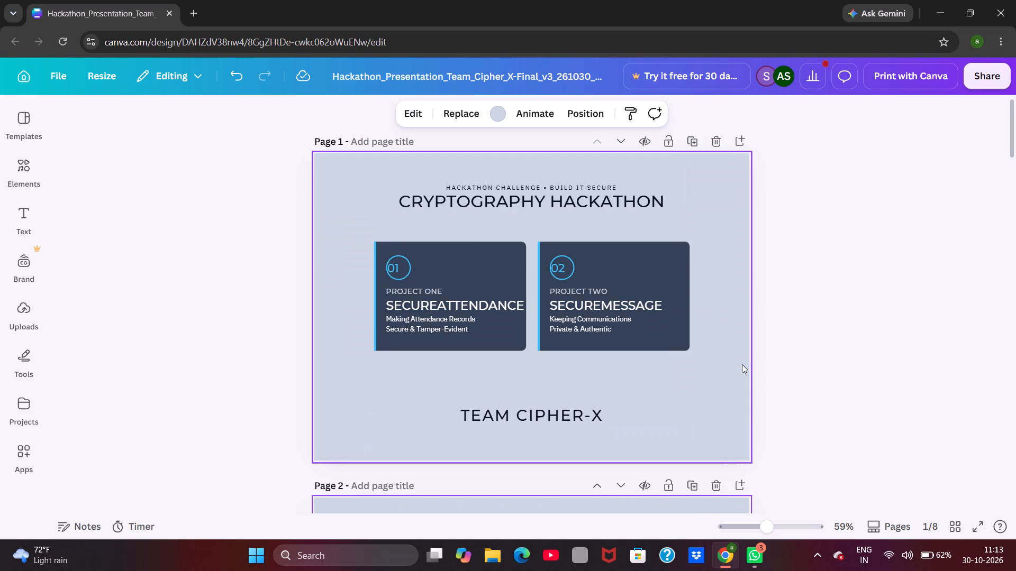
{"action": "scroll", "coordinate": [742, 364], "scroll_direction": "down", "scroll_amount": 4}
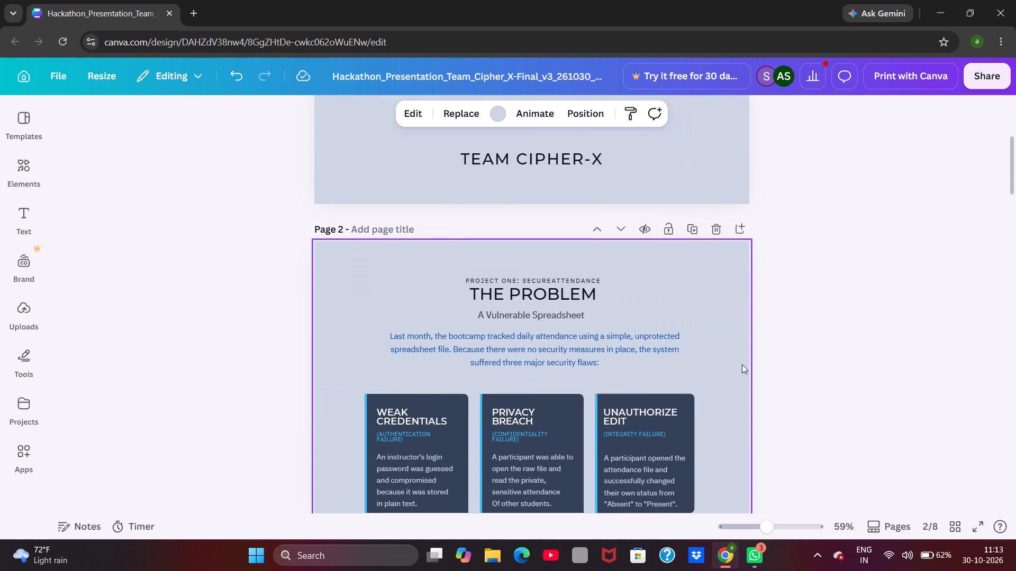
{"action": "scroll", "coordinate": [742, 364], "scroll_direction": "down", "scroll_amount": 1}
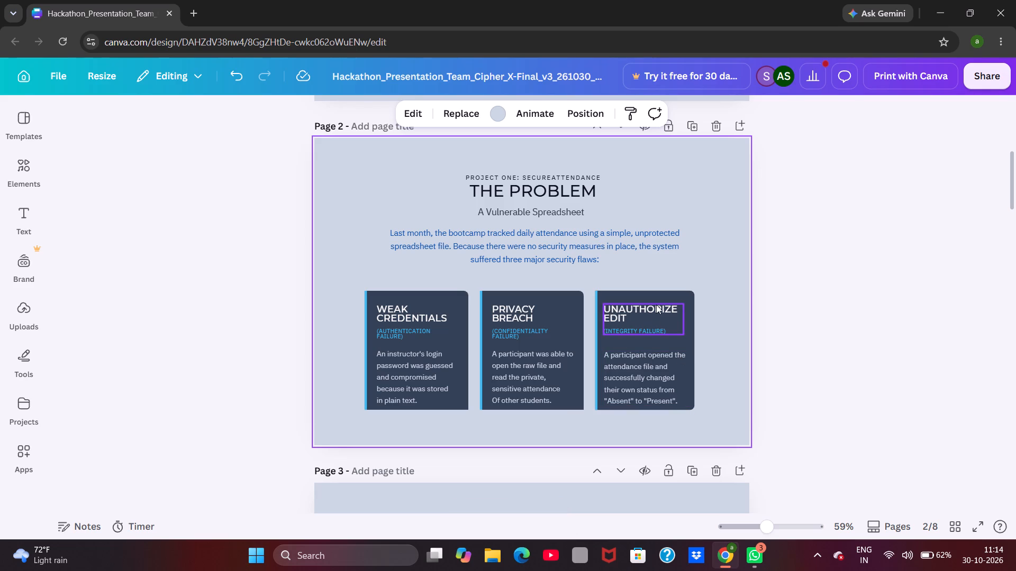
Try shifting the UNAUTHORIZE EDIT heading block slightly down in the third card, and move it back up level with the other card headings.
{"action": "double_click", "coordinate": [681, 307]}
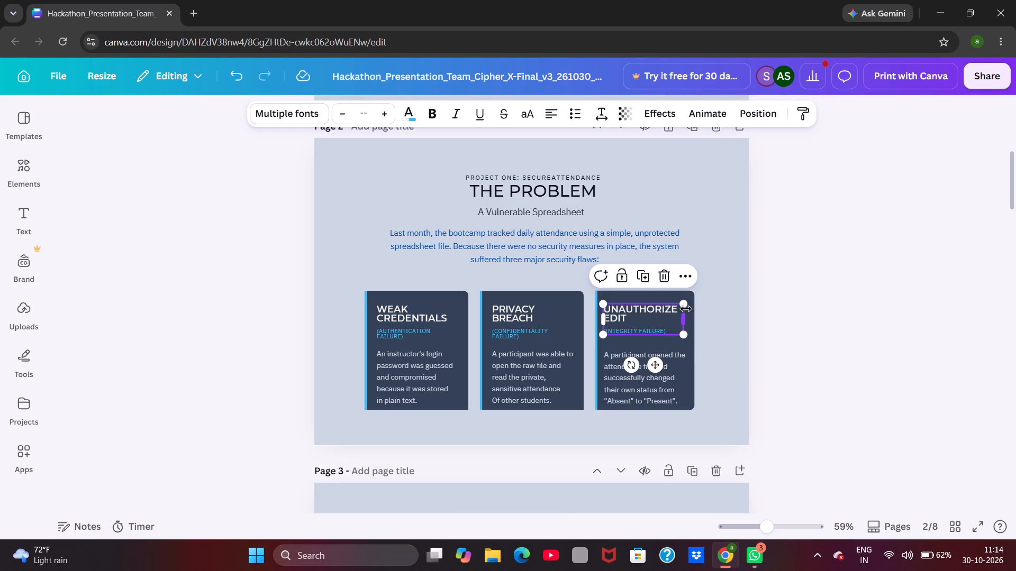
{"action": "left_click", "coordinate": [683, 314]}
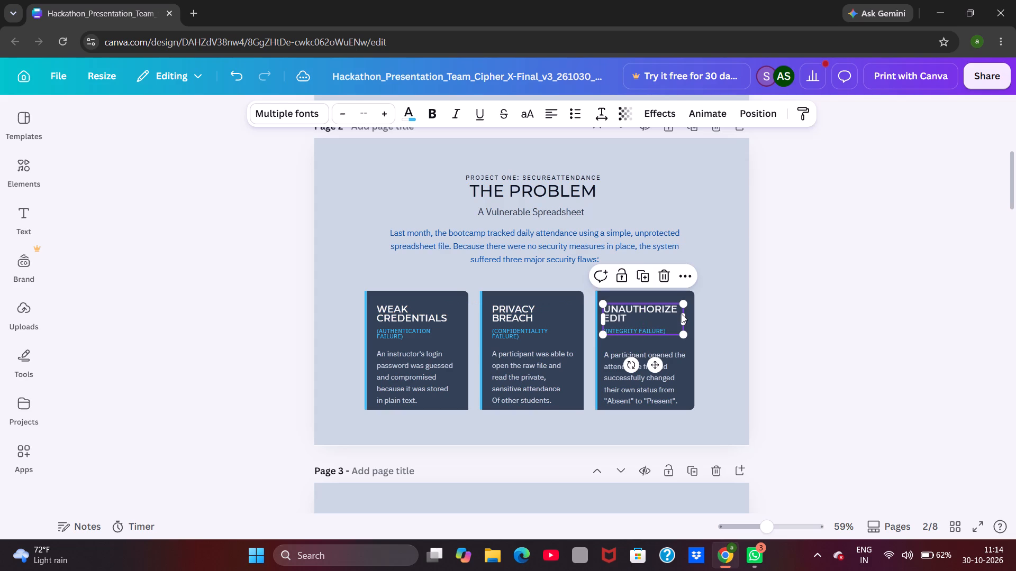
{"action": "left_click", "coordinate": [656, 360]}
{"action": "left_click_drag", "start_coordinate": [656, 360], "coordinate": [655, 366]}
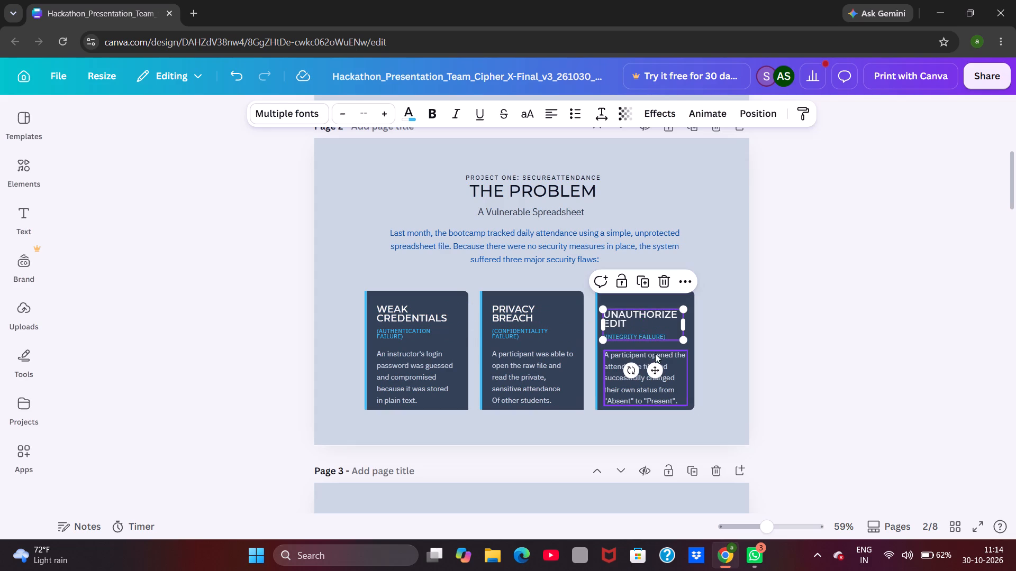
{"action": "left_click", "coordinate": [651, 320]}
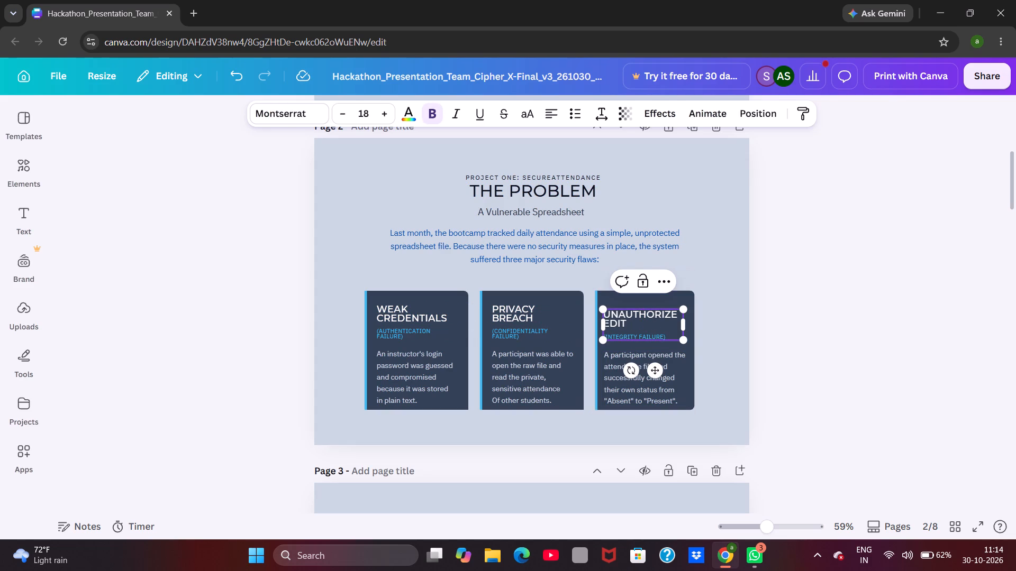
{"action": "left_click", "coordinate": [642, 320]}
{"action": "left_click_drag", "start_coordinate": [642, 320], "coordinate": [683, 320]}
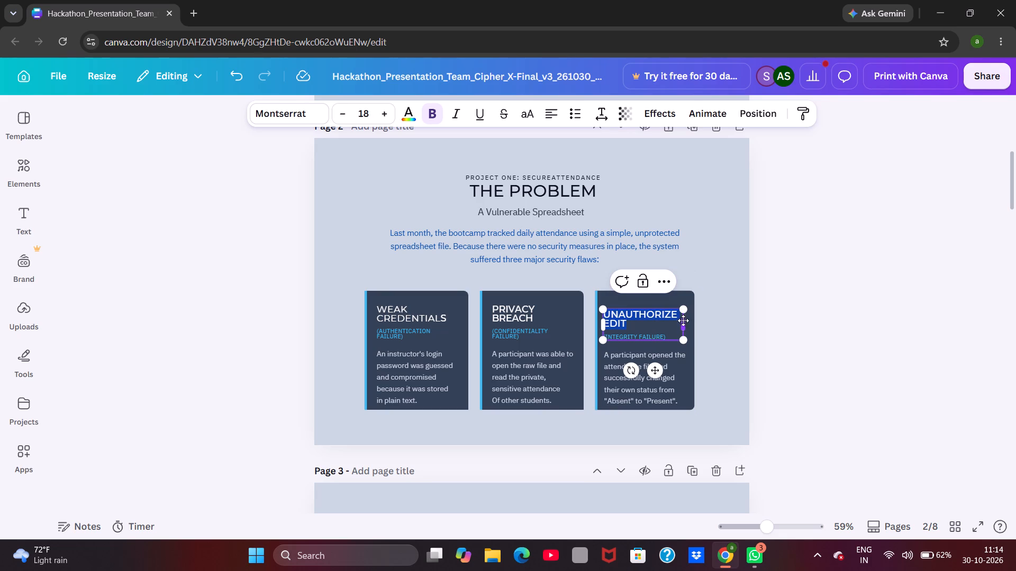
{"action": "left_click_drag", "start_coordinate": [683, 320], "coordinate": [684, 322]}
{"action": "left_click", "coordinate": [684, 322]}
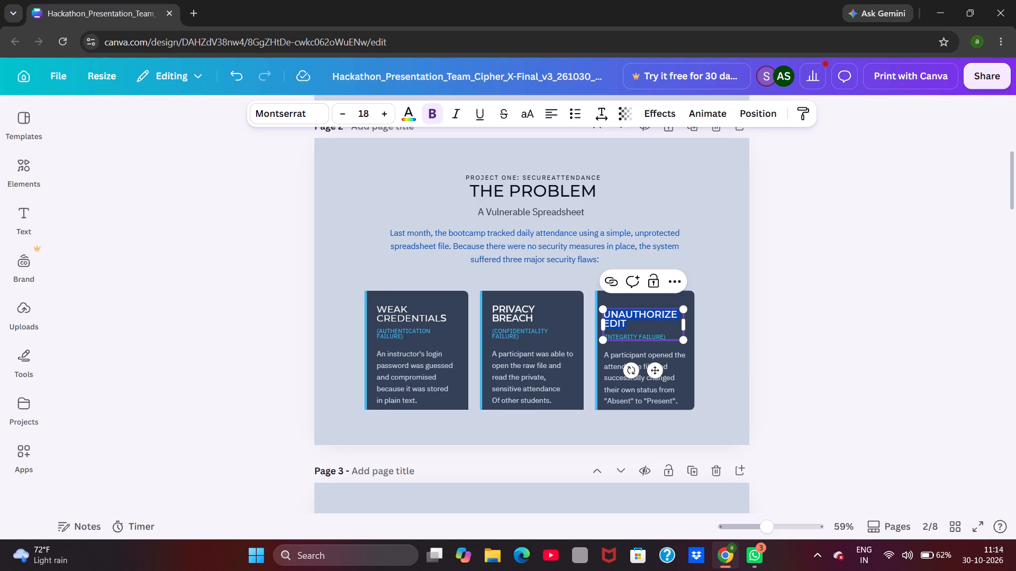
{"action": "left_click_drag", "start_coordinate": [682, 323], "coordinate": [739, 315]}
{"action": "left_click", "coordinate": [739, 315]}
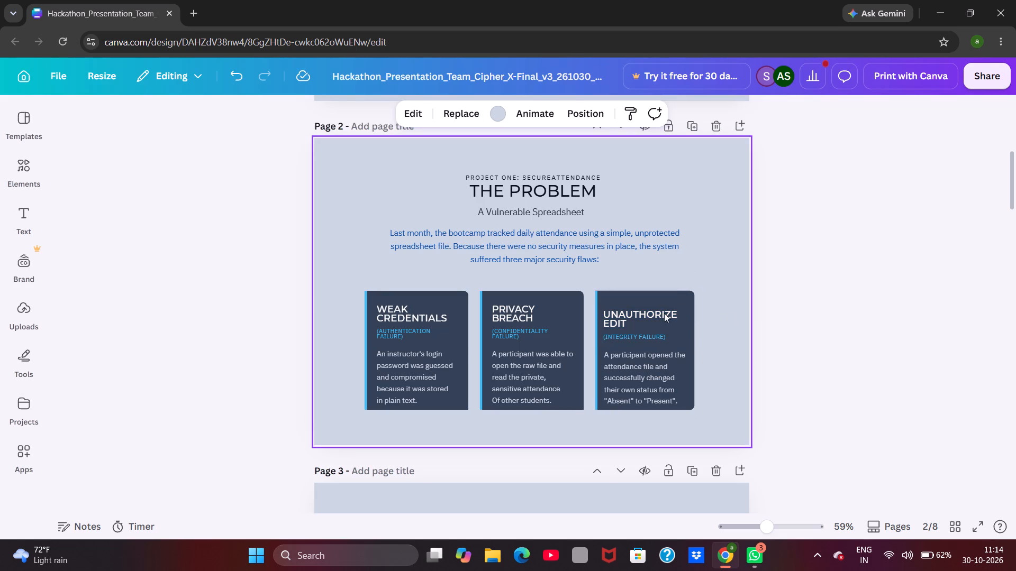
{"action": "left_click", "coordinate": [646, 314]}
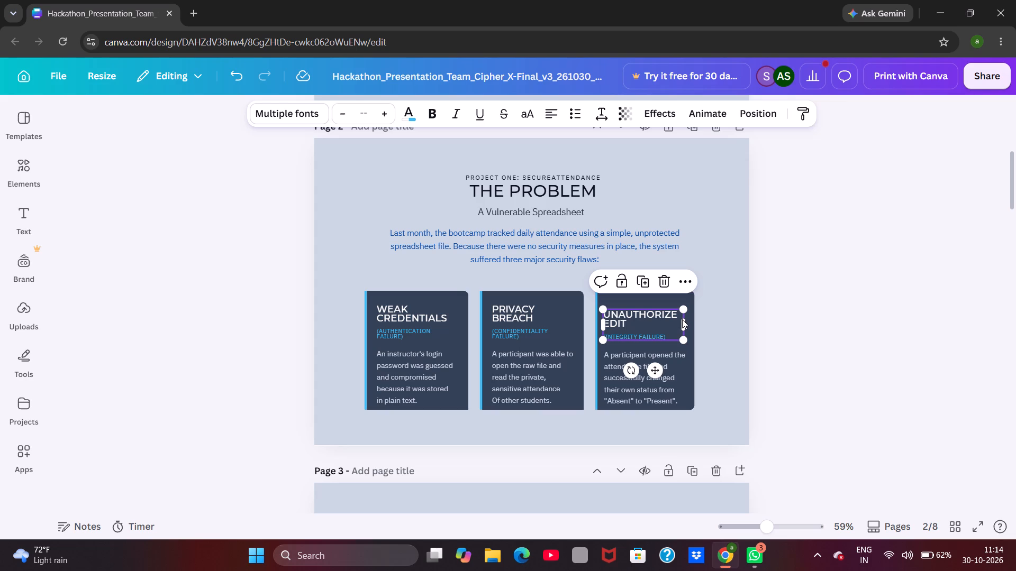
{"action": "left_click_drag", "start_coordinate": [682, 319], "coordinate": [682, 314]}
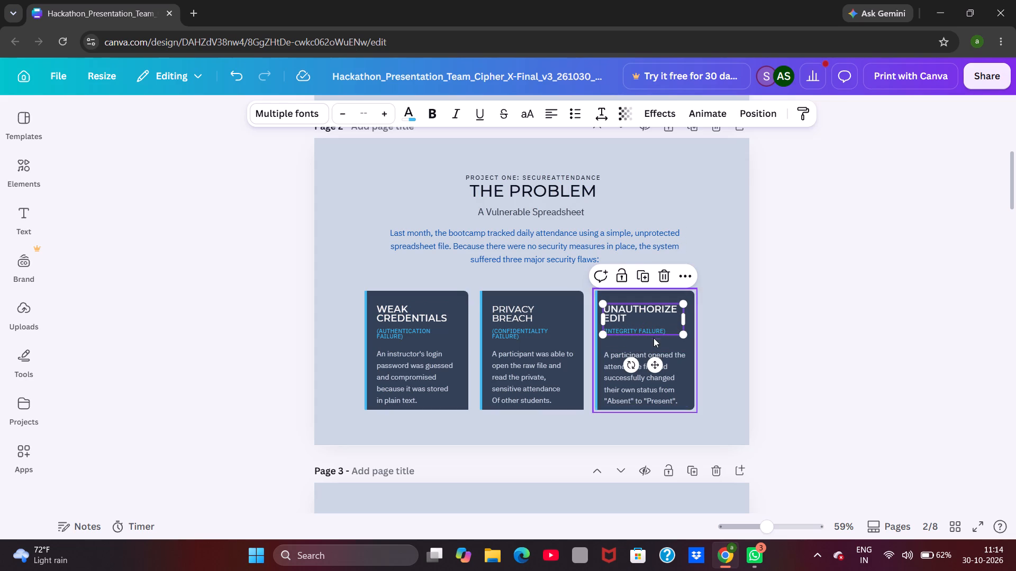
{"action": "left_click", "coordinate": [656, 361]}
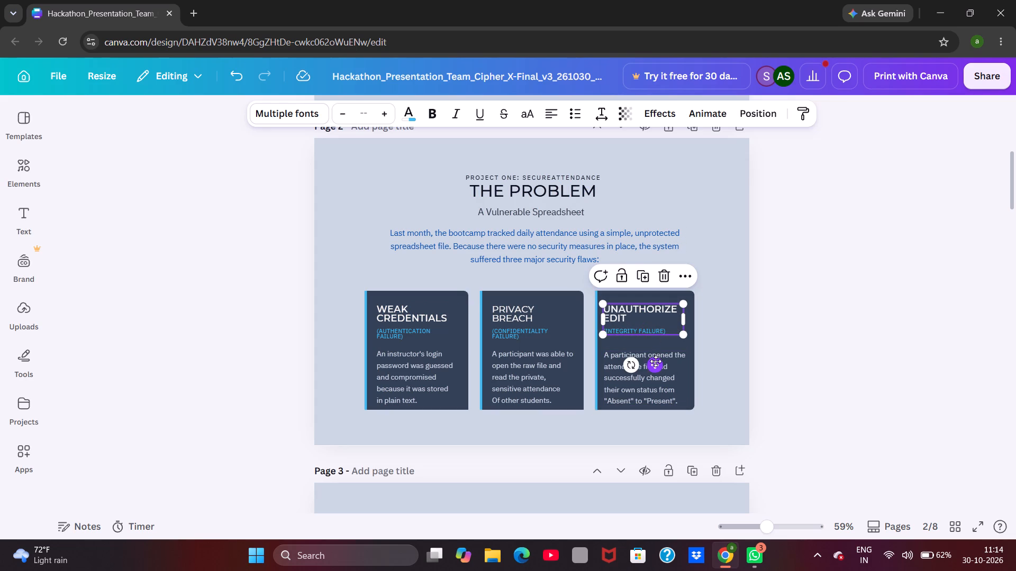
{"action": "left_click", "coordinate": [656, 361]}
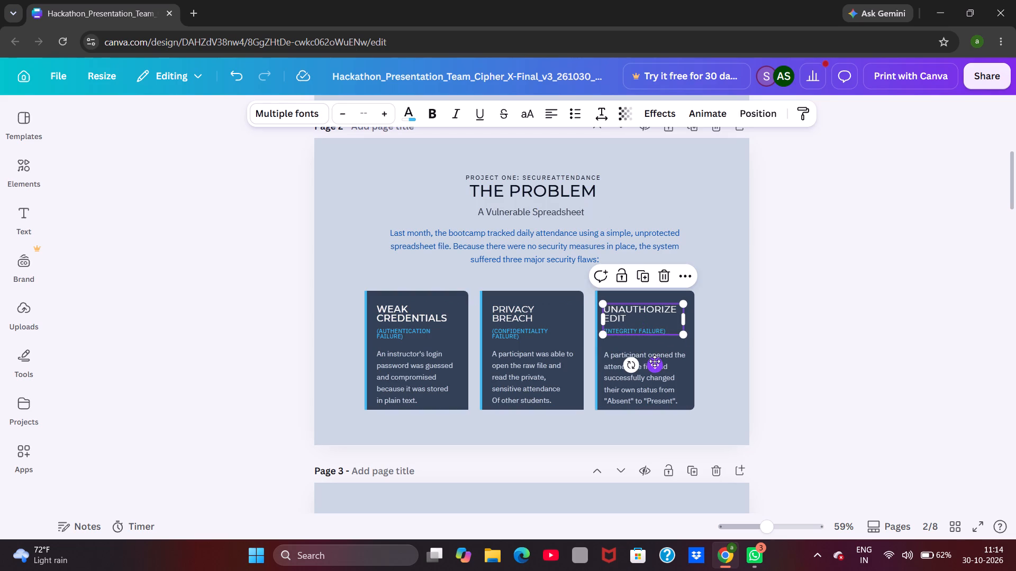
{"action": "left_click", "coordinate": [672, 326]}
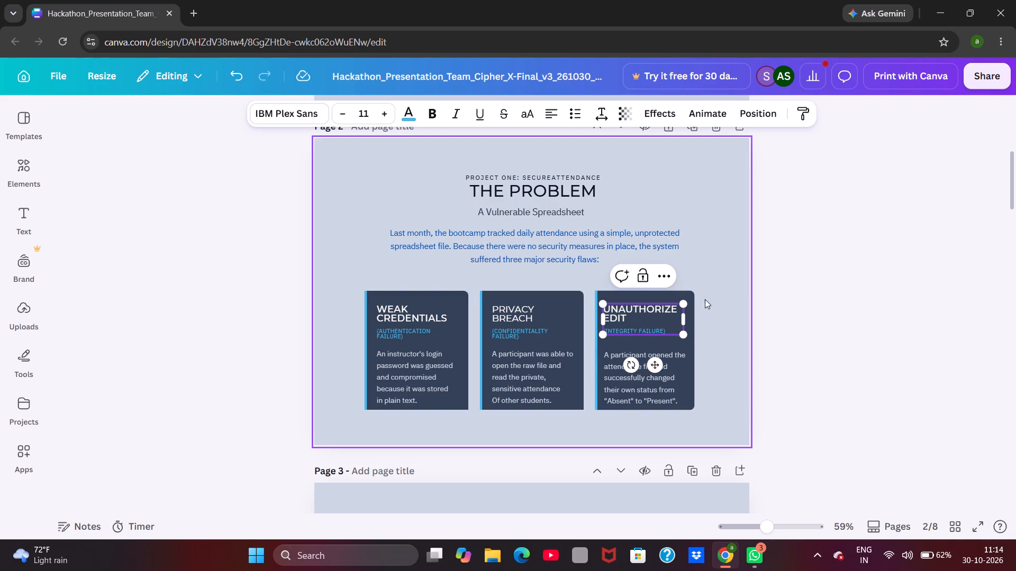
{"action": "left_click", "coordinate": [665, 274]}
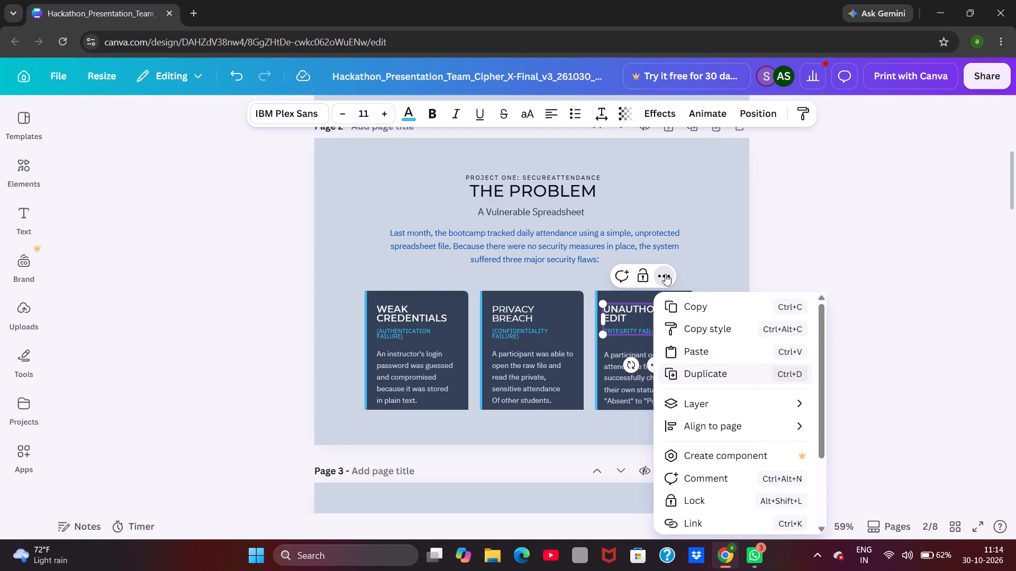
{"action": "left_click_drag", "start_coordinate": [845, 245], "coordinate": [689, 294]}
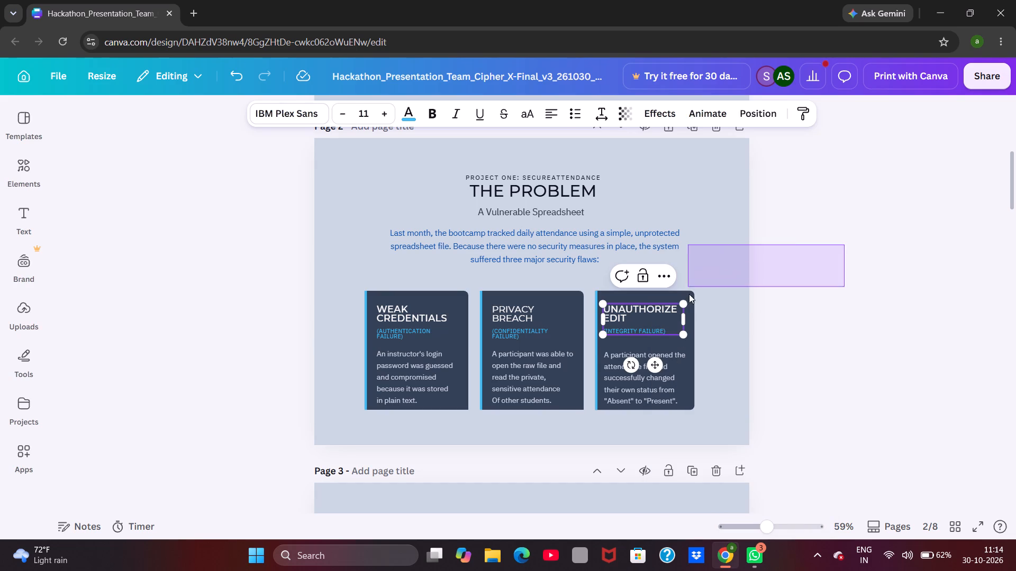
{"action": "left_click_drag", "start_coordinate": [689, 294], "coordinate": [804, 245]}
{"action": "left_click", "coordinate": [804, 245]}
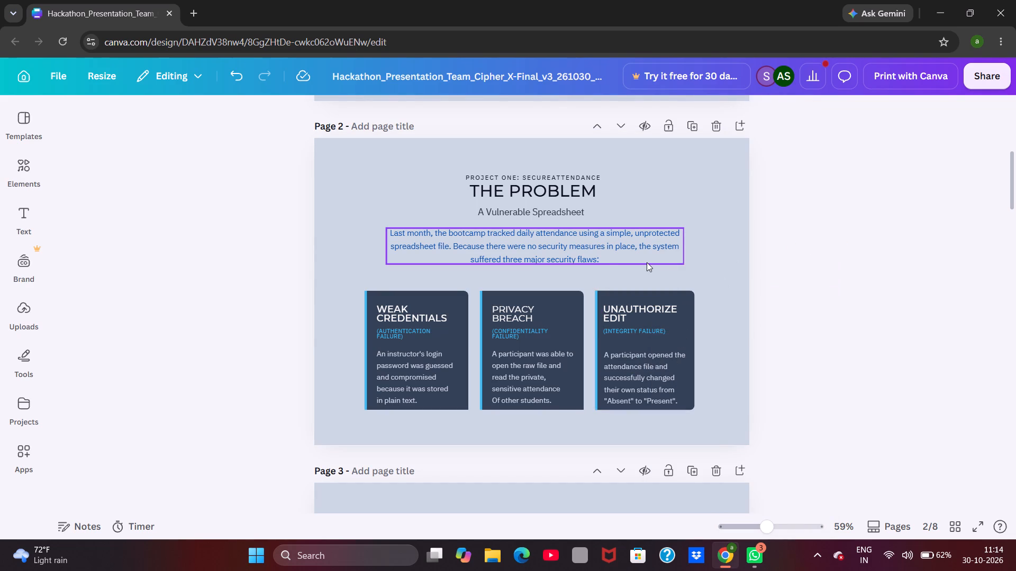
Slightly narrow the blue introductory paragraph's text box on page 2 so that it sits centred on the slide.
{"action": "double_click", "coordinate": [670, 239]}
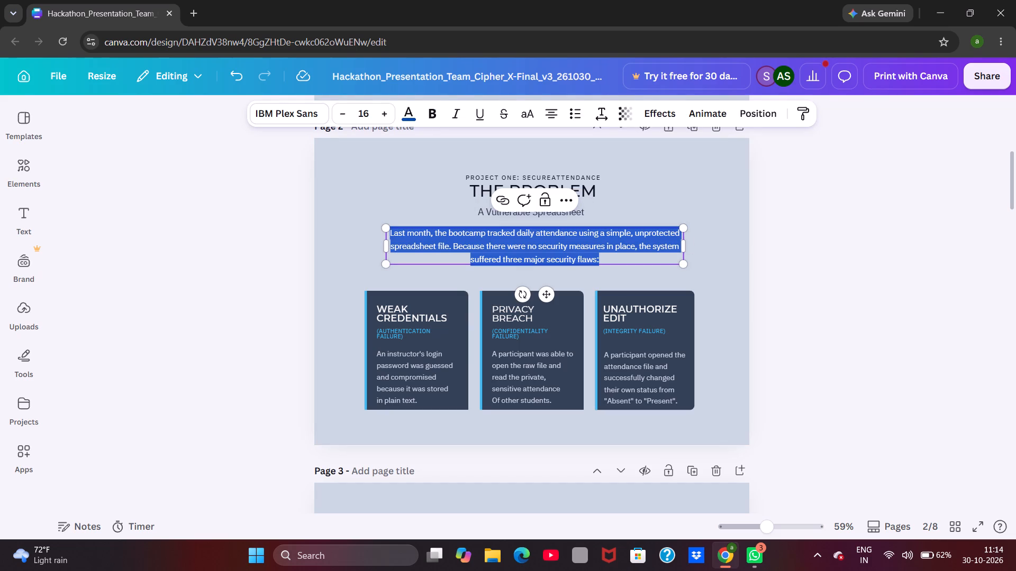
{"action": "left_click_drag", "start_coordinate": [690, 244], "coordinate": [690, 246]}
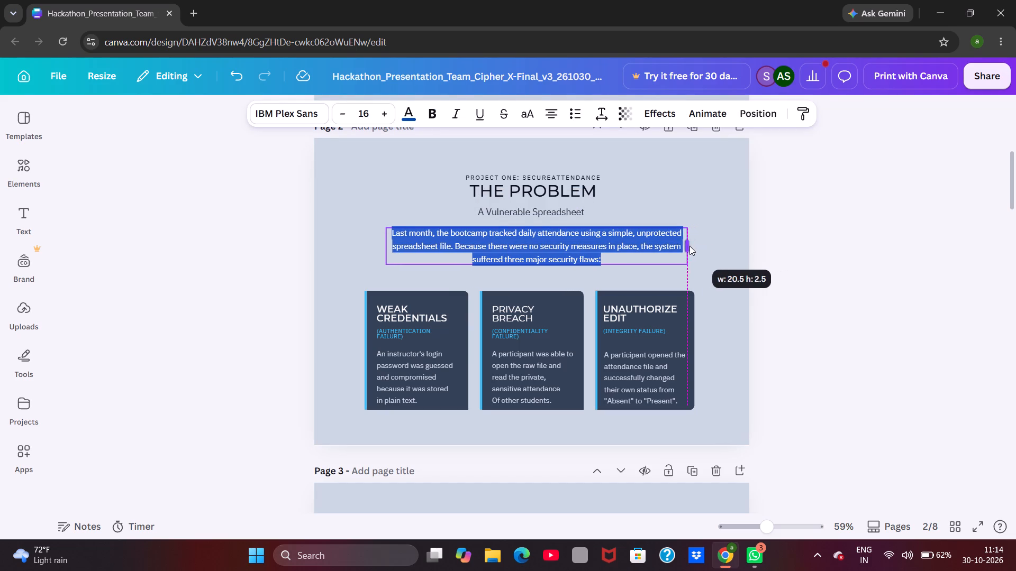
{"action": "left_click_drag", "start_coordinate": [690, 246], "coordinate": [683, 252]}
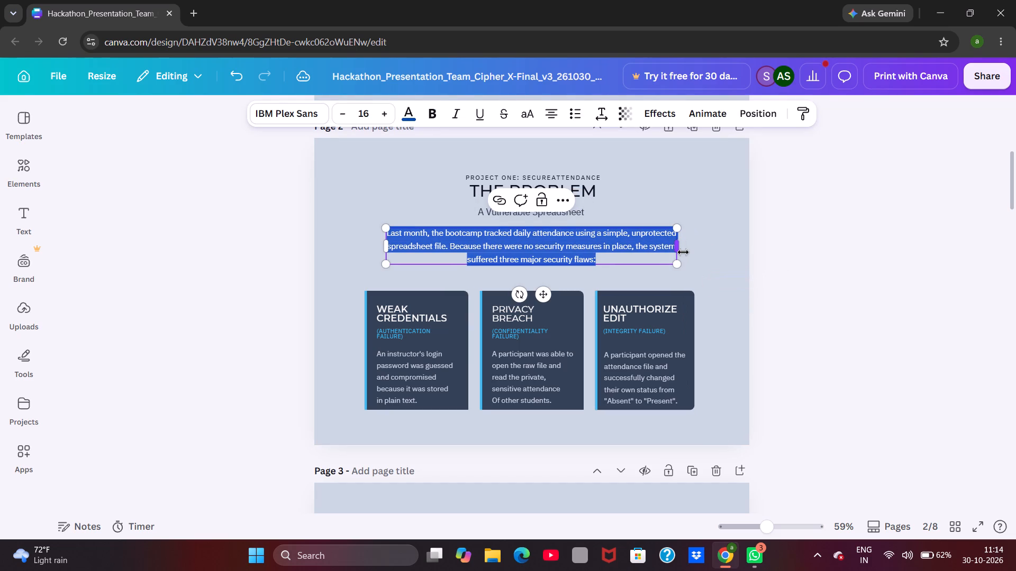
{"action": "left_click", "coordinate": [683, 252]}
{"action": "left_click", "coordinate": [702, 252]}
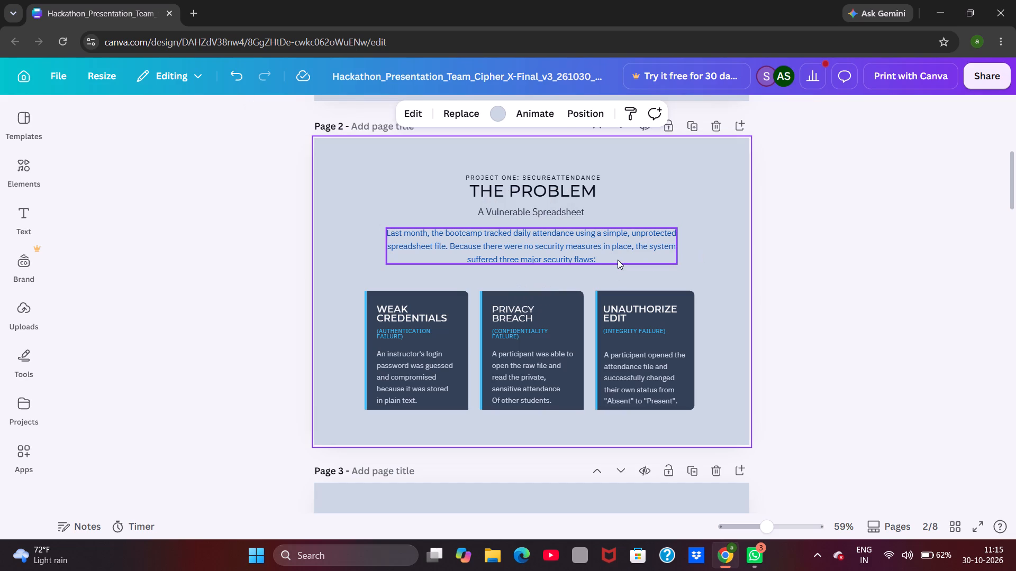
Change the text colour of the introductory paragraph on page 2 from cobalt blue to dark blue #0b1120.
{"action": "left_click", "coordinate": [563, 231]}
{"action": "double_click", "coordinate": [533, 234]}
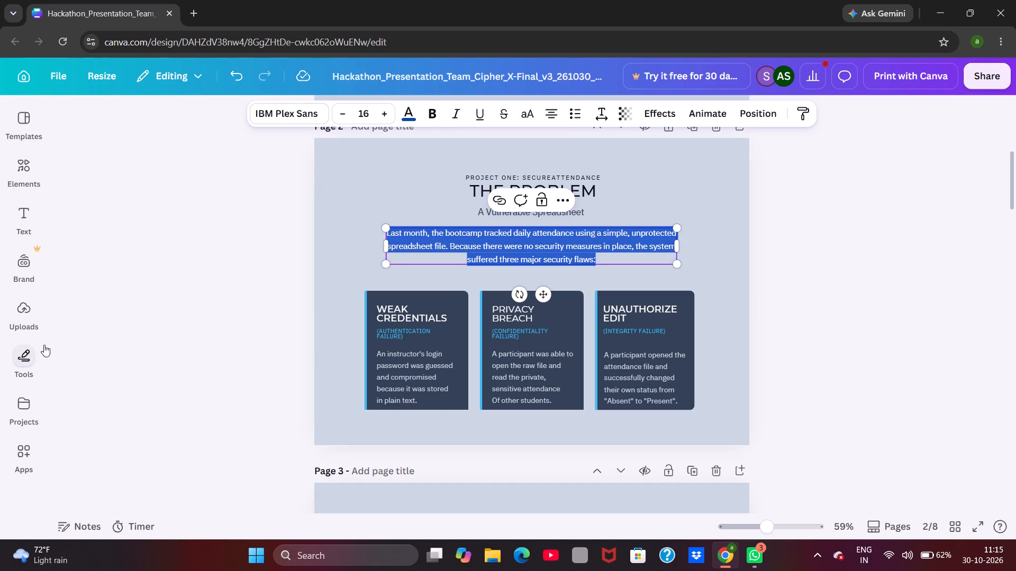
{"action": "left_click", "coordinate": [407, 118]}
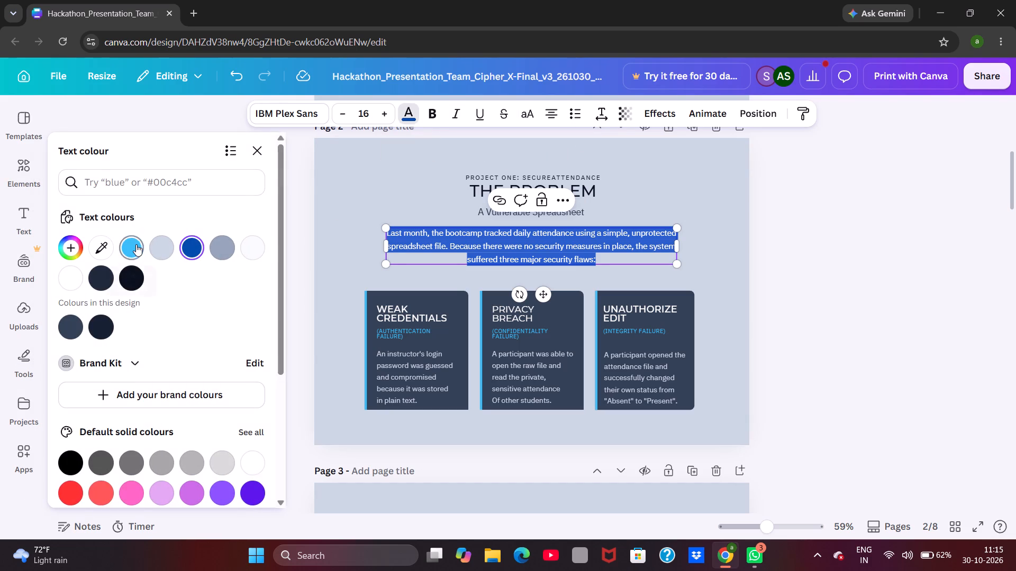
{"action": "left_click", "coordinate": [134, 272]}
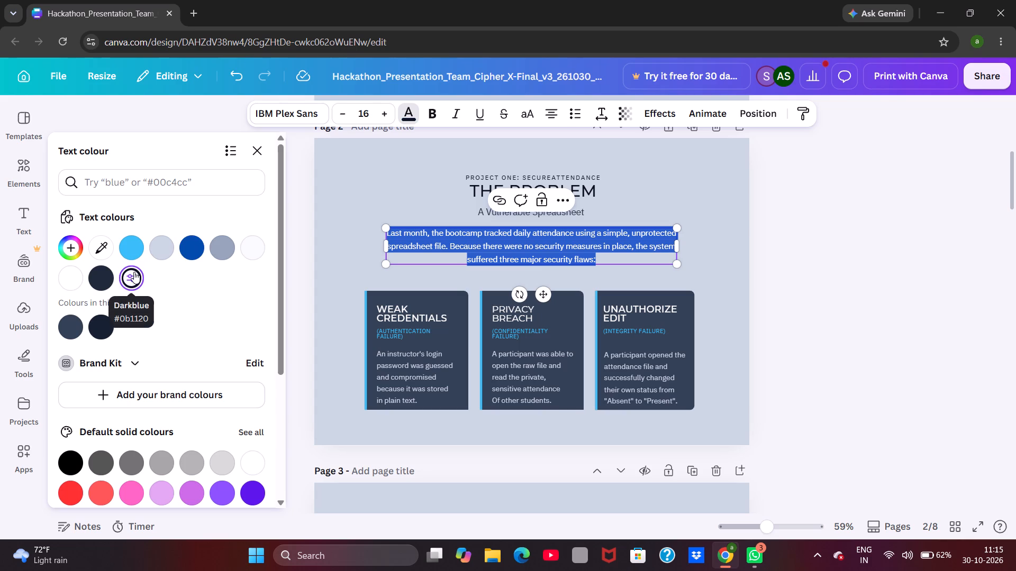
{"action": "double_click", "coordinate": [134, 272]}
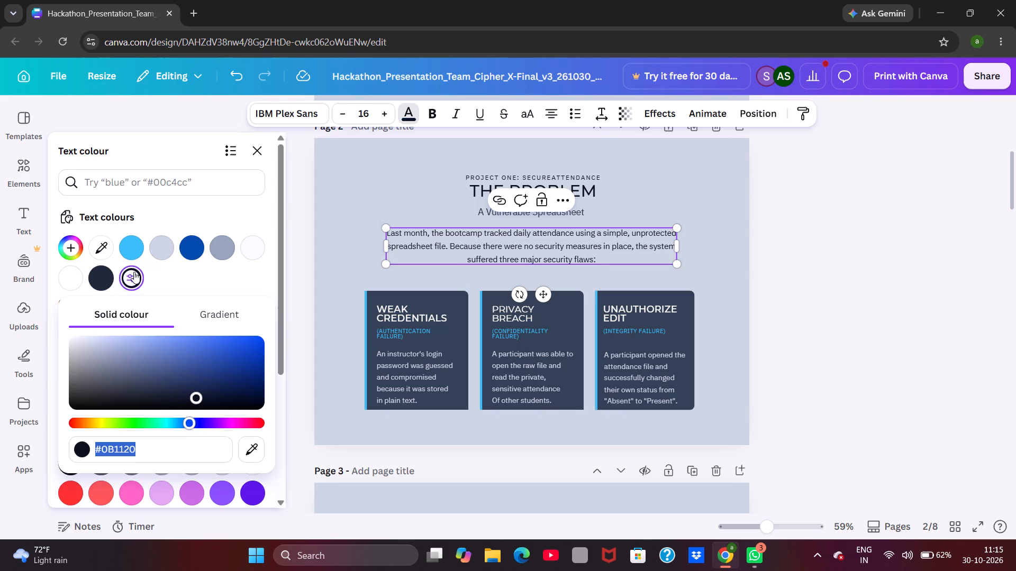
{"action": "left_click", "coordinate": [655, 171]}
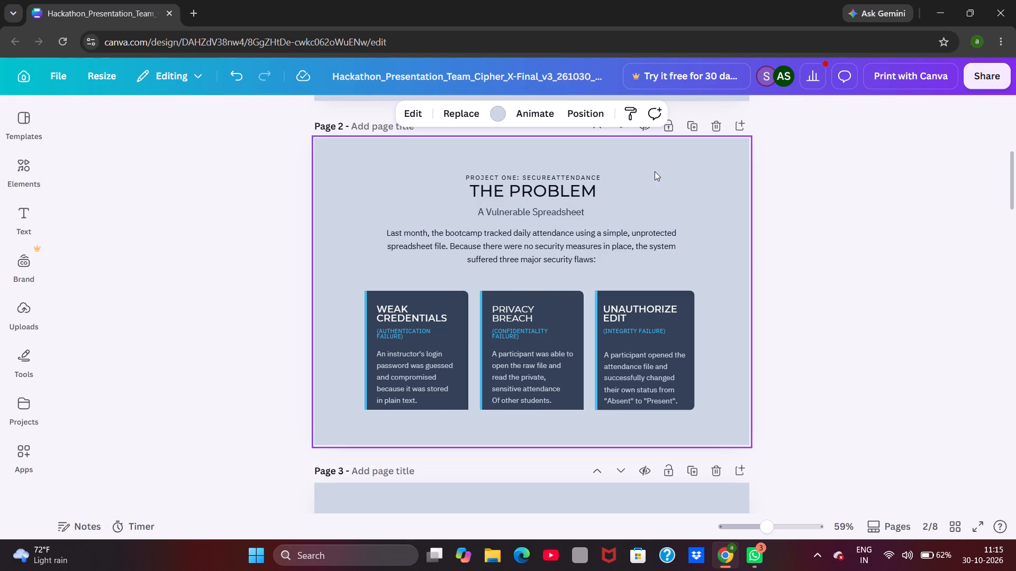
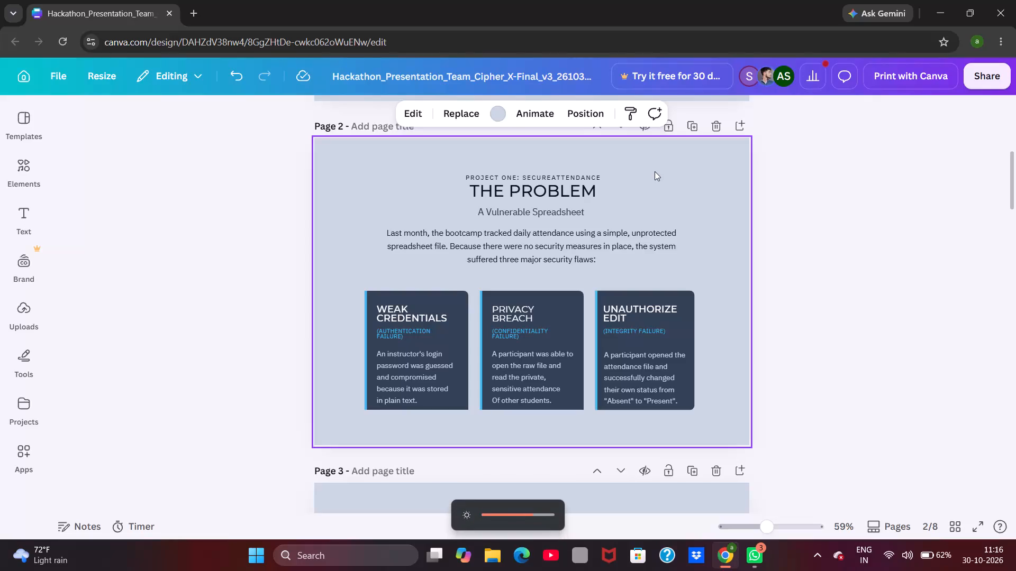
Review the slides from page 1 to page 5, examining their heading colours and card layouts.
{"action": "scroll", "coordinate": [850, 246], "scroll_direction": "up", "scroll_amount": 1}
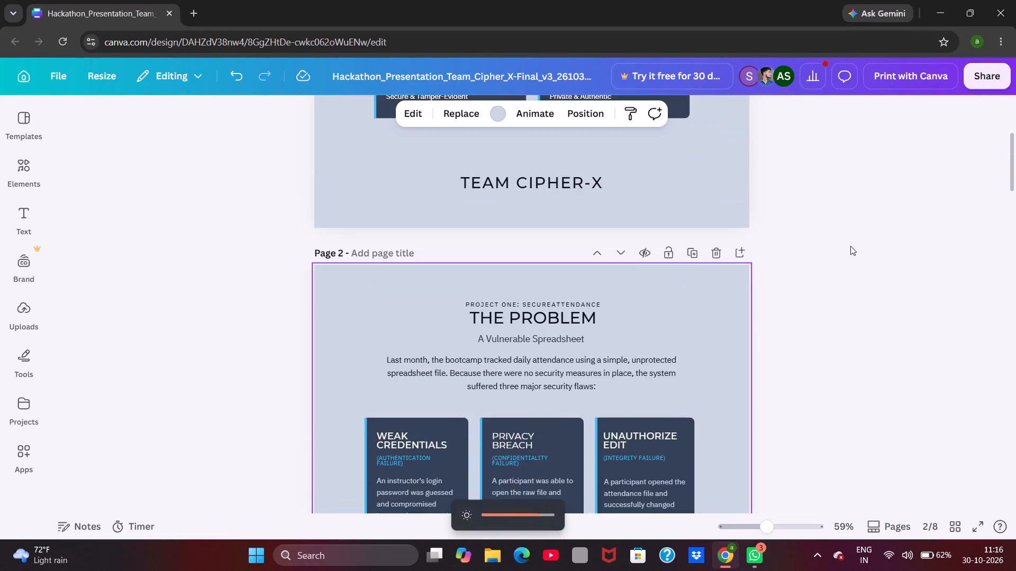
{"action": "scroll", "coordinate": [850, 246], "scroll_direction": "up", "scroll_amount": 1}
{"action": "scroll", "coordinate": [850, 246], "scroll_direction": "down", "scroll_amount": 7}
{"action": "scroll", "coordinate": [850, 246], "scroll_direction": "up", "scroll_amount": 1}
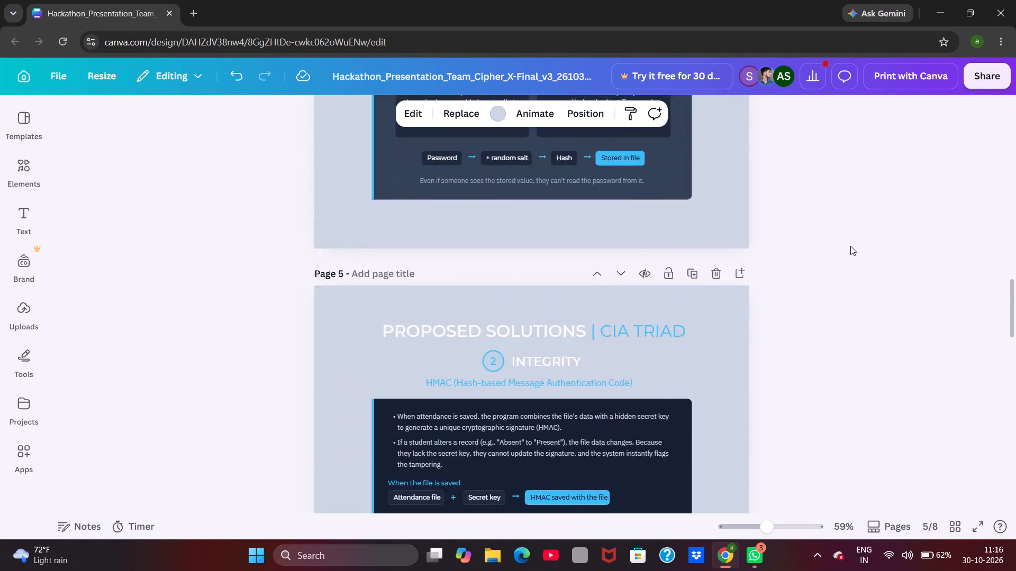
{"action": "scroll", "coordinate": [850, 246], "scroll_direction": "up", "scroll_amount": 3}
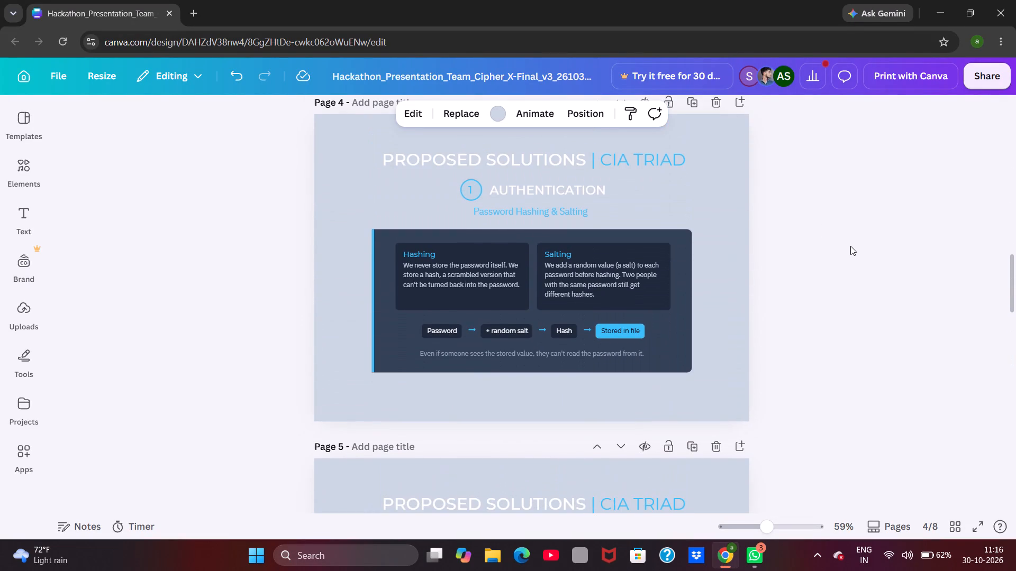
{"action": "scroll", "coordinate": [850, 246], "scroll_direction": "up", "scroll_amount": 2}
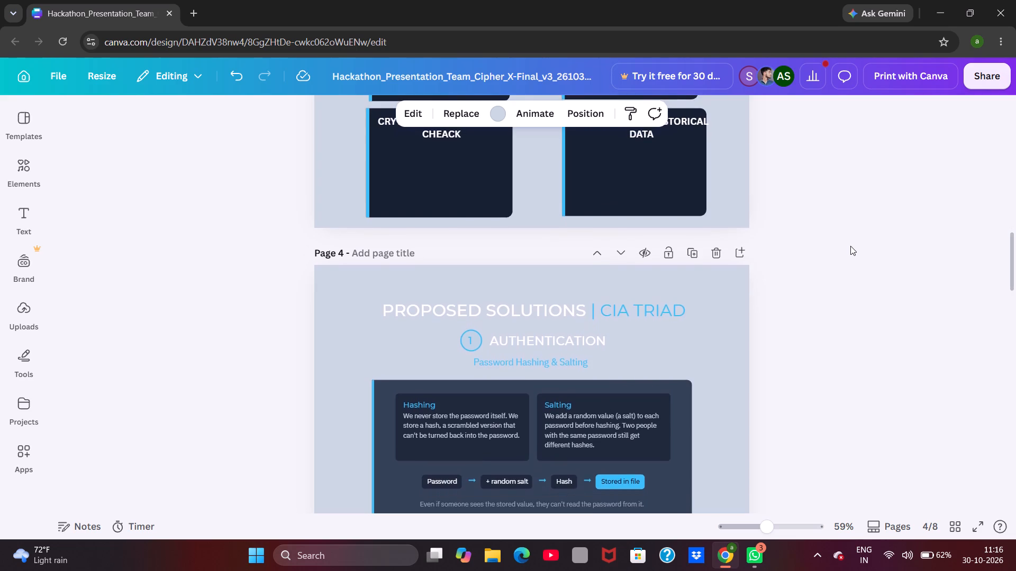
{"action": "scroll", "coordinate": [850, 246], "scroll_direction": "up", "scroll_amount": 5}
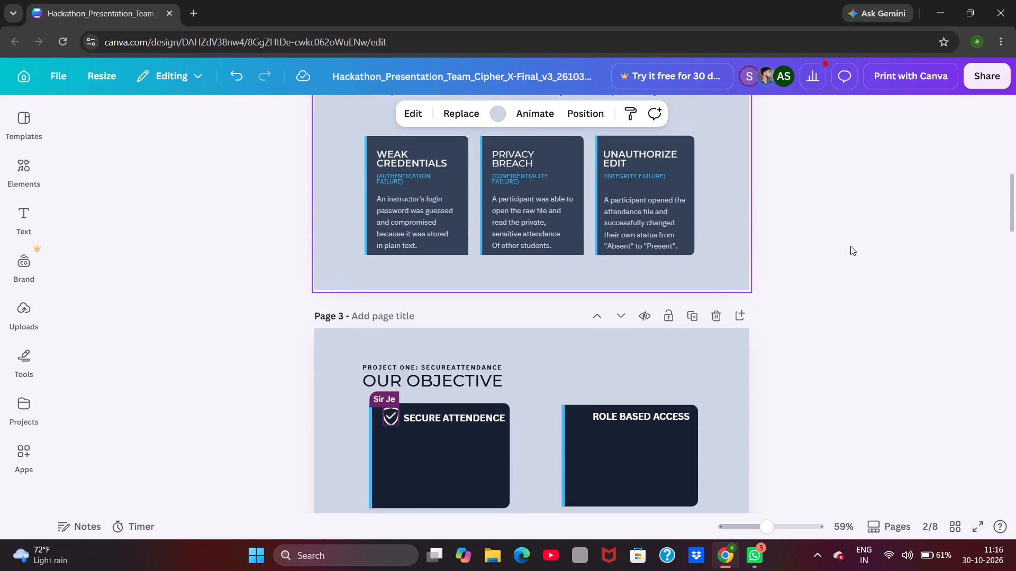
{"action": "scroll", "coordinate": [850, 246], "scroll_direction": "up", "scroll_amount": 1}
{"action": "left_click", "coordinate": [850, 246]}
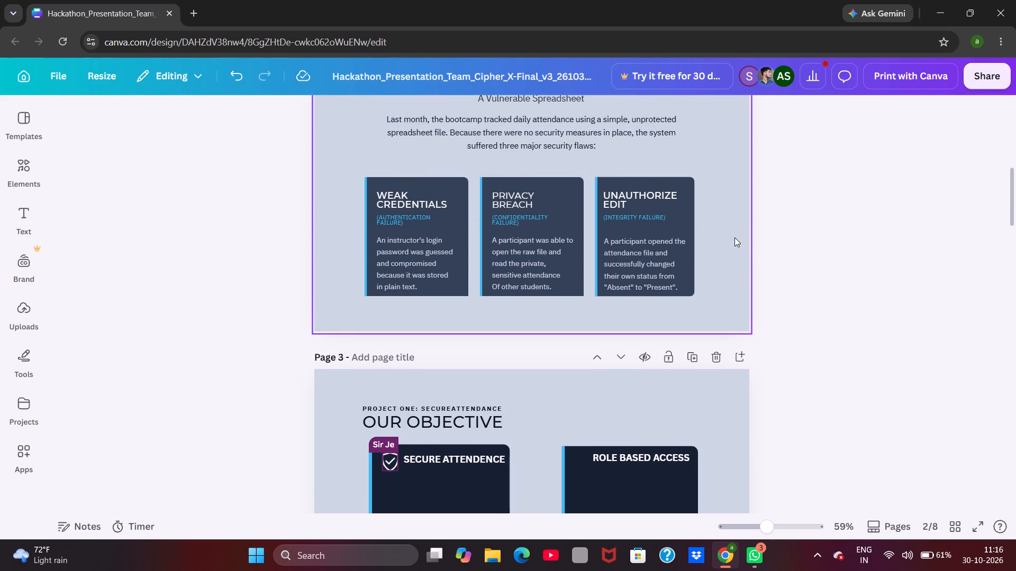
{"action": "scroll", "coordinate": [734, 237], "scroll_direction": "up", "scroll_amount": 3}
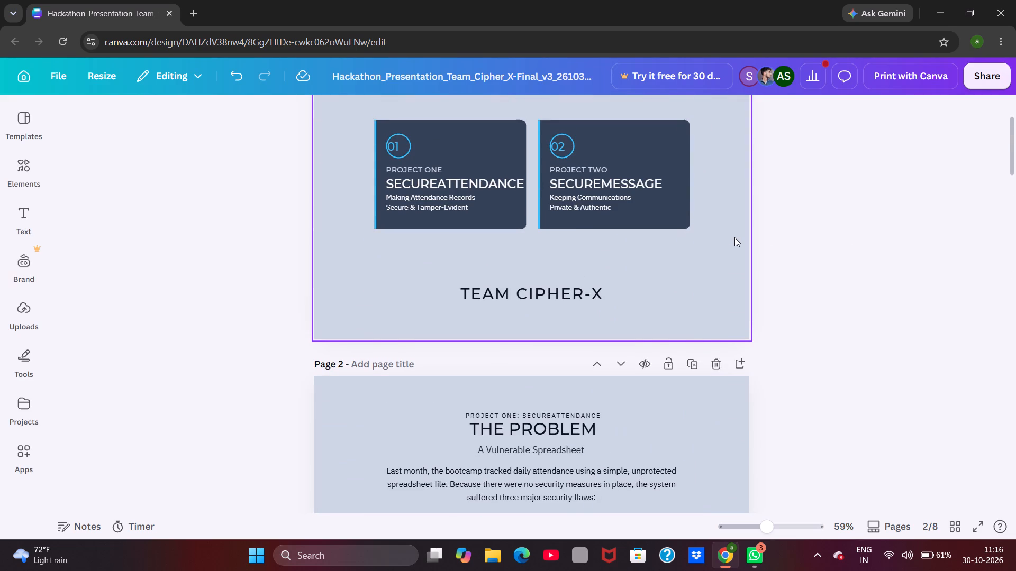
{"action": "scroll", "coordinate": [734, 237], "scroll_direction": "up", "scroll_amount": 1}
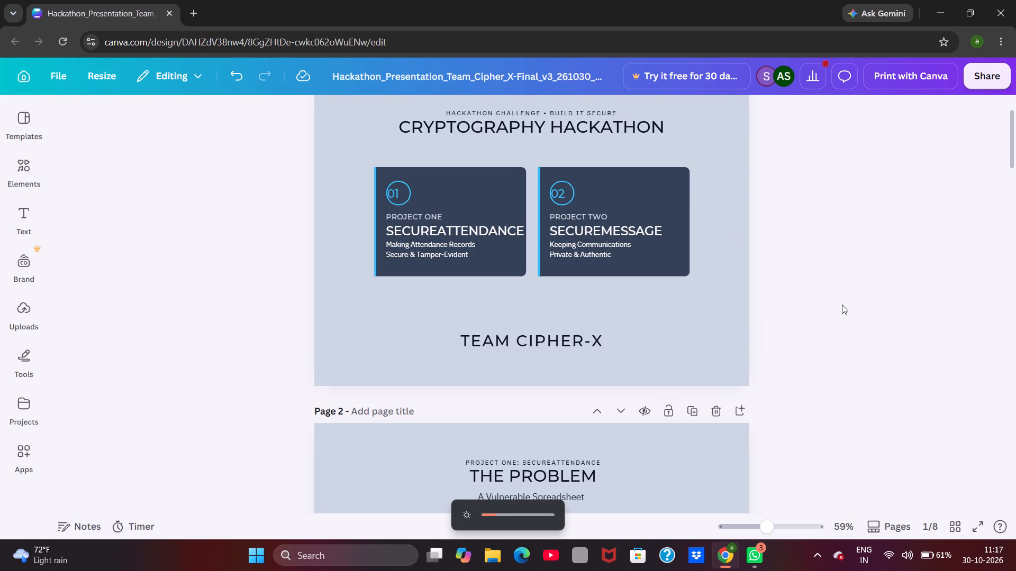
{"action": "scroll", "coordinate": [842, 305], "scroll_direction": "down", "scroll_amount": 4}
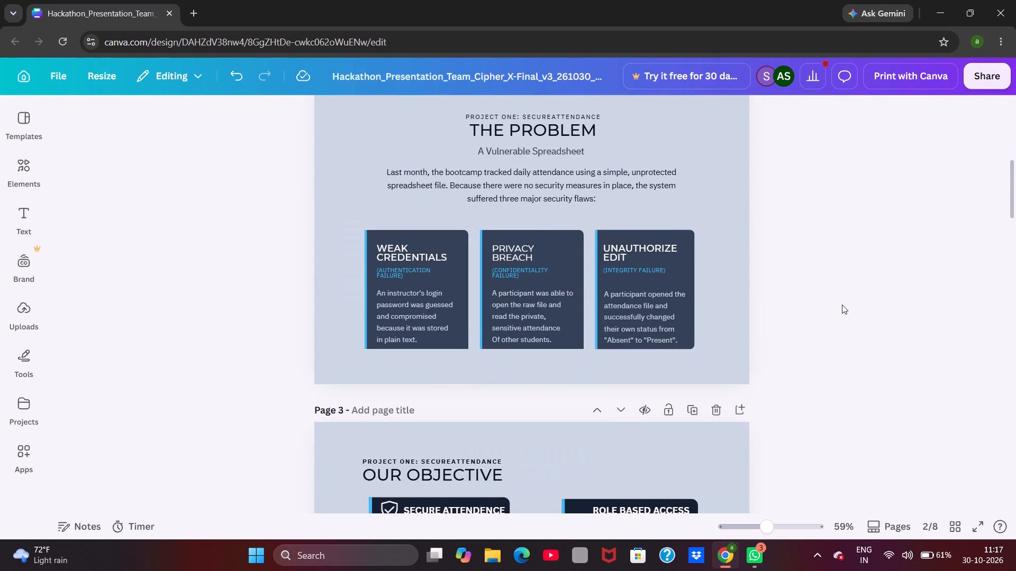
{"action": "scroll", "coordinate": [842, 305], "scroll_direction": "down", "scroll_amount": 2}
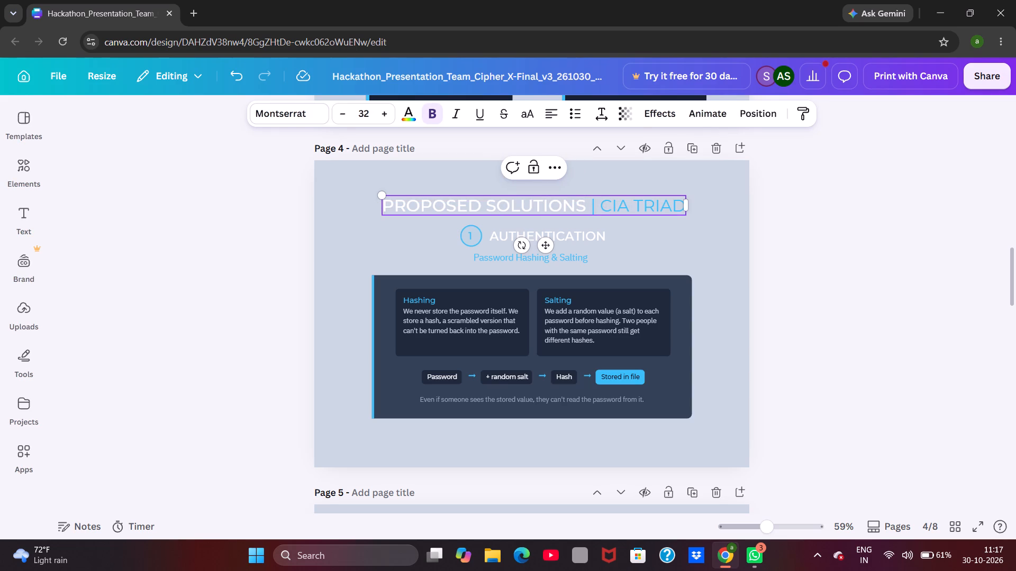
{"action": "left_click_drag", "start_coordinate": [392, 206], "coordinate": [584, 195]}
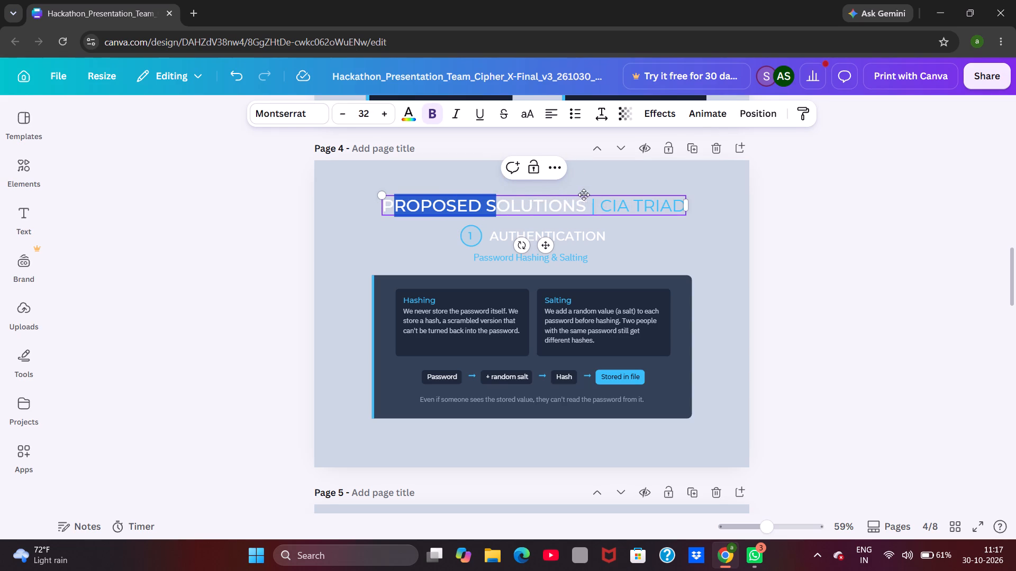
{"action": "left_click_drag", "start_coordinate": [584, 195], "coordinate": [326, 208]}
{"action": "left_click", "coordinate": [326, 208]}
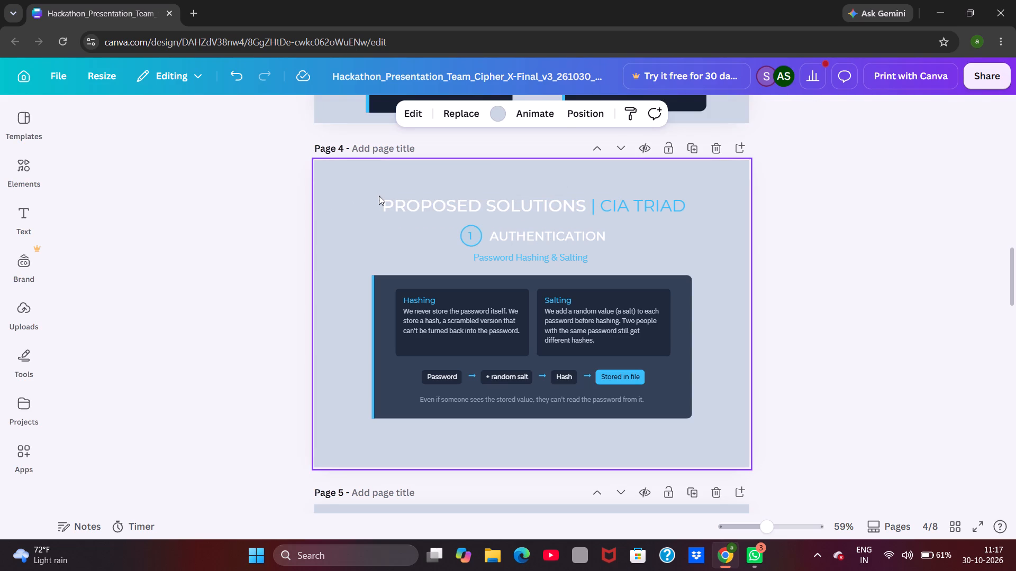
Move the PROPOSED SOLUTIONS | CIA TRIAD heading on page 4 slightly down, closer to the AUTHENTICATION line and still centred above it.
{"action": "left_click_drag", "start_coordinate": [379, 196], "coordinate": [386, 207]}
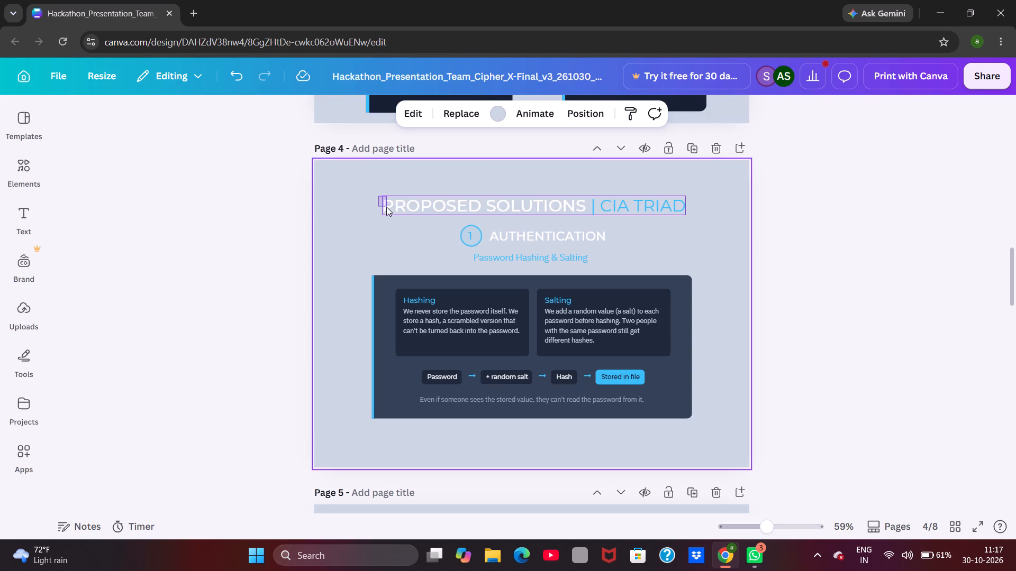
{"action": "left_click_drag", "start_coordinate": [386, 207], "coordinate": [385, 207]}
{"action": "left_click_drag", "start_coordinate": [387, 206], "coordinate": [413, 206]}
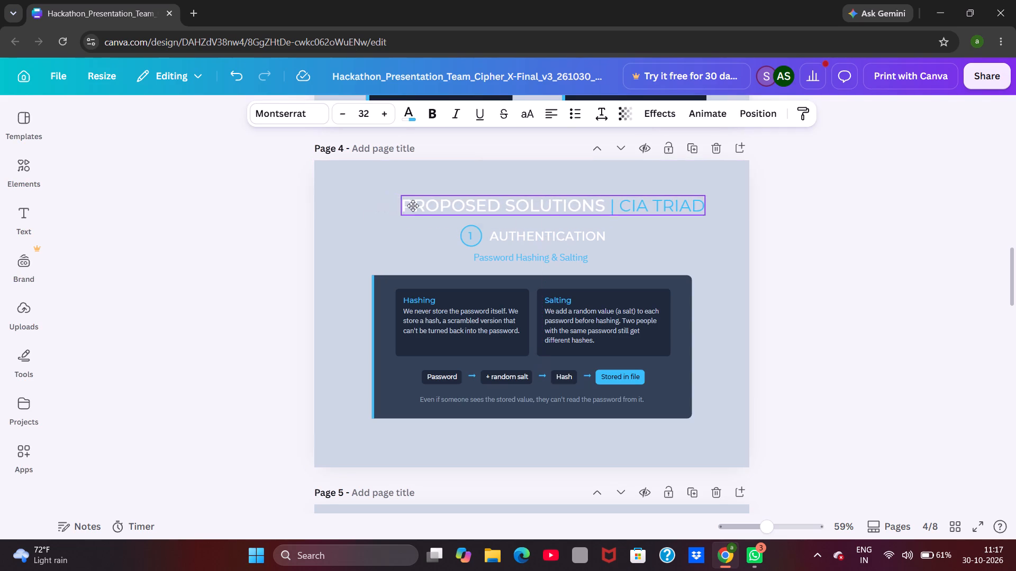
{"action": "left_click_drag", "start_coordinate": [413, 206], "coordinate": [381, 210]}
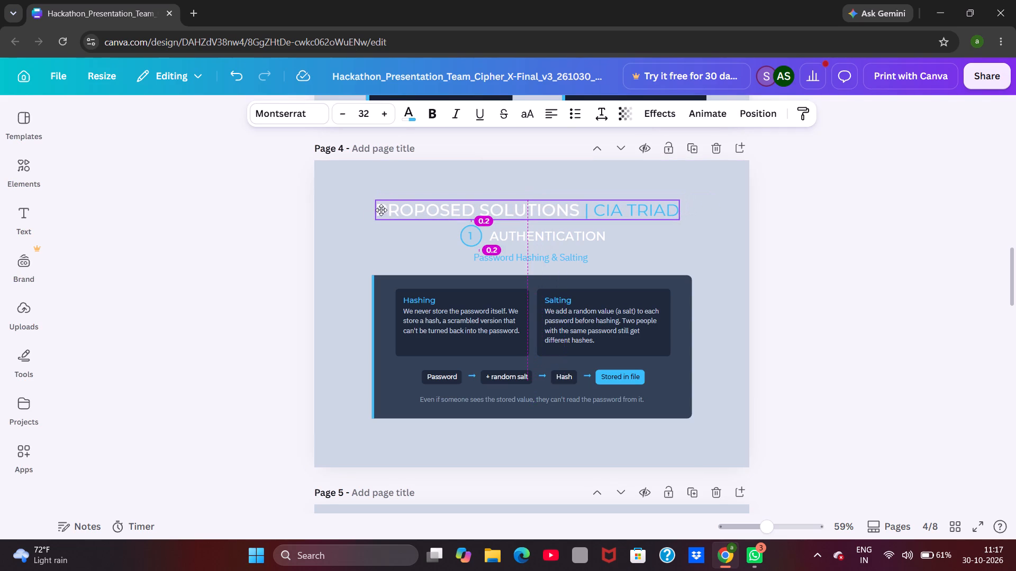
{"action": "left_click_drag", "start_coordinate": [381, 210], "coordinate": [385, 213]}
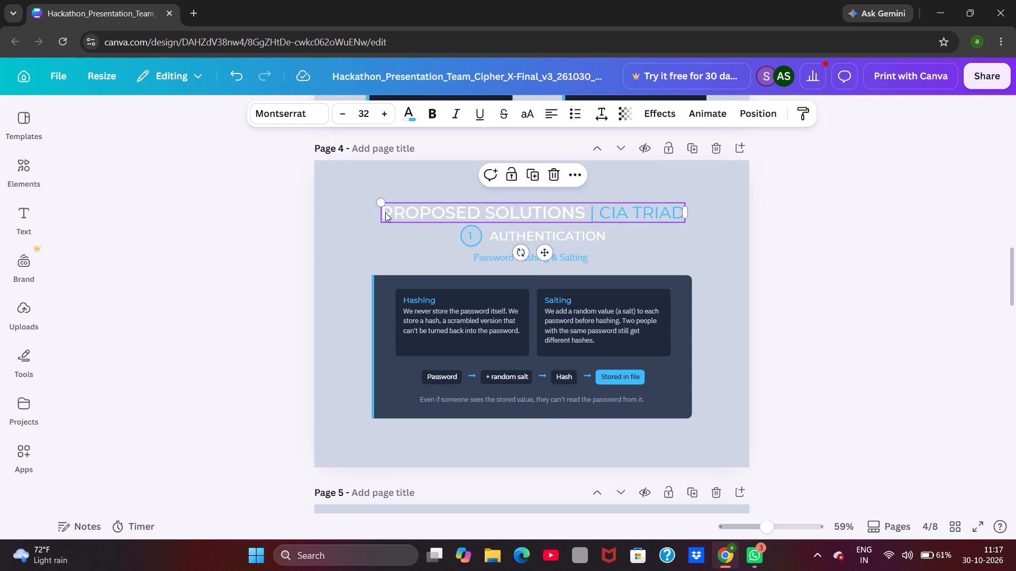
{"action": "left_click", "coordinate": [379, 234]}
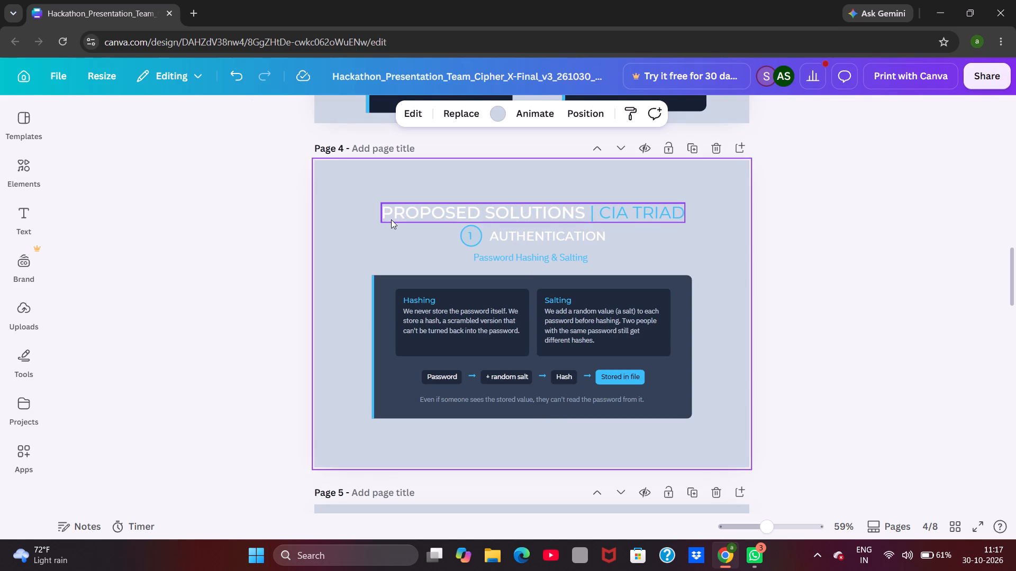
{"action": "left_click", "coordinate": [389, 215]}
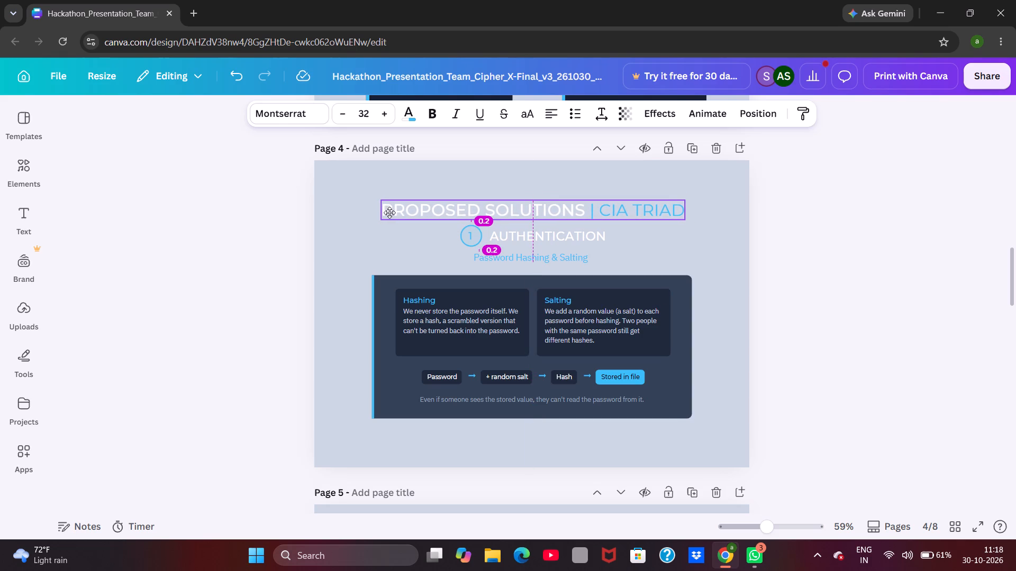
{"action": "left_click", "coordinate": [403, 232]}
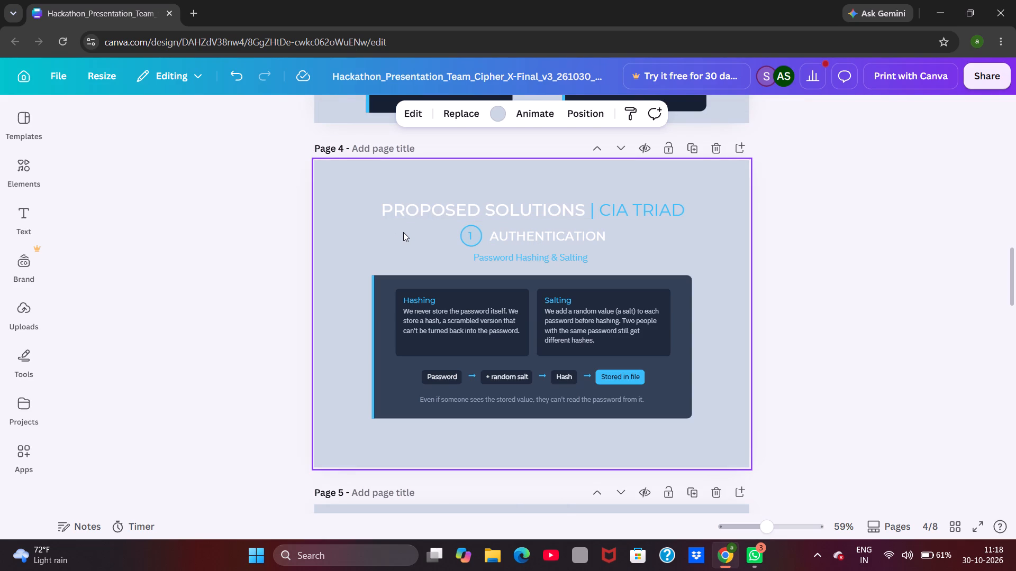
Review pages 1 to 4, comparing the heading and subtitle text colours against the slide backgrounds.
{"action": "left_click", "coordinate": [802, 251]}
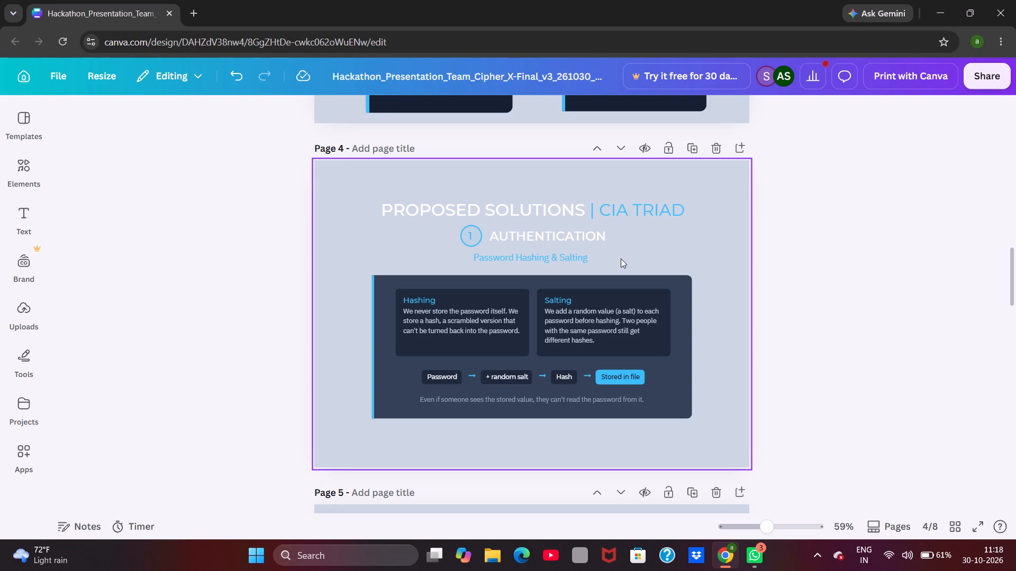
{"action": "scroll", "coordinate": [722, 266], "scroll_direction": "down", "scroll_amount": 3}
{"action": "scroll", "coordinate": [722, 266], "scroll_direction": "up", "scroll_amount": 5}
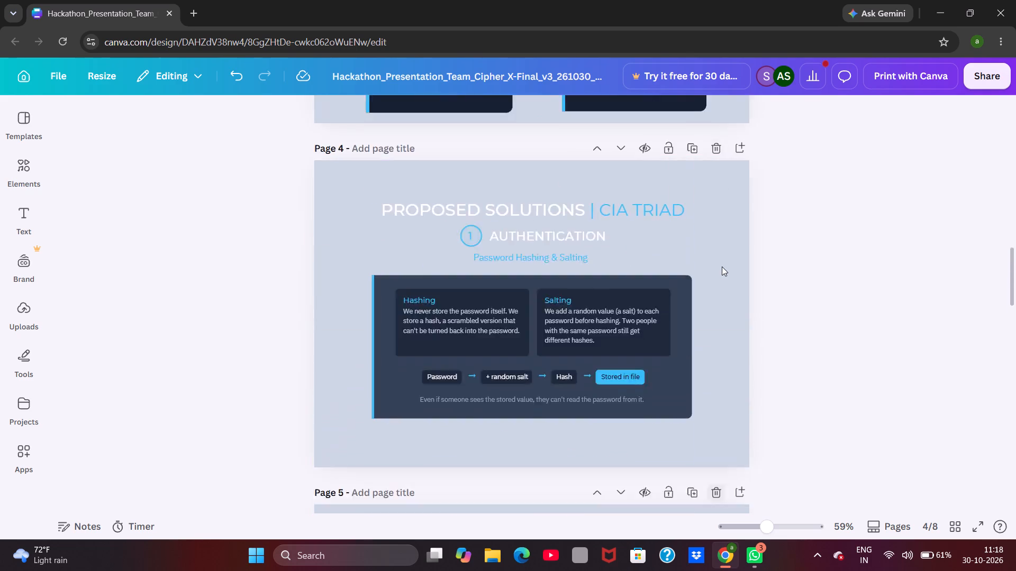
{"action": "scroll", "coordinate": [722, 266], "scroll_direction": "up", "scroll_amount": 8}
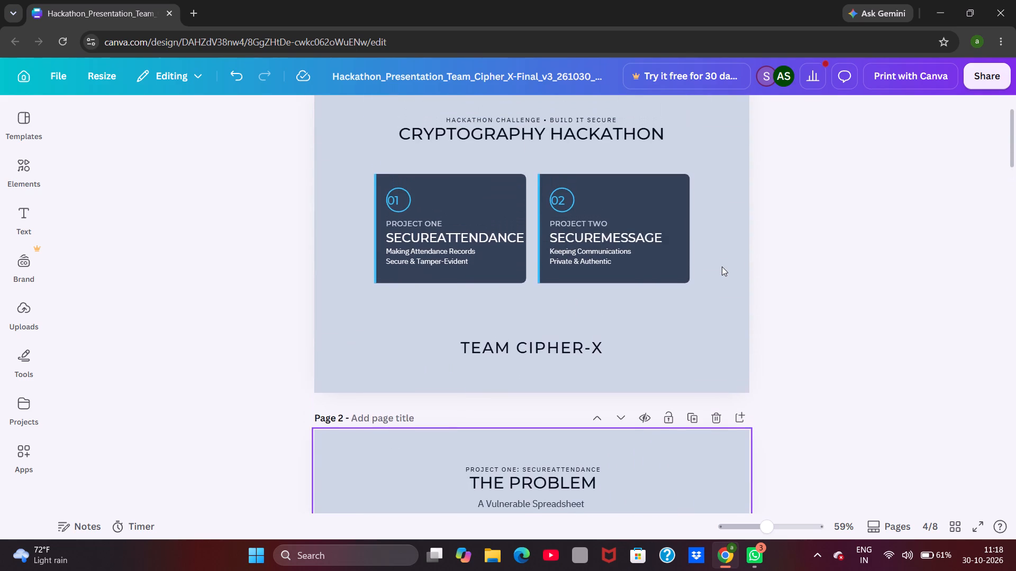
{"action": "scroll", "coordinate": [722, 266], "scroll_direction": "down", "scroll_amount": 3}
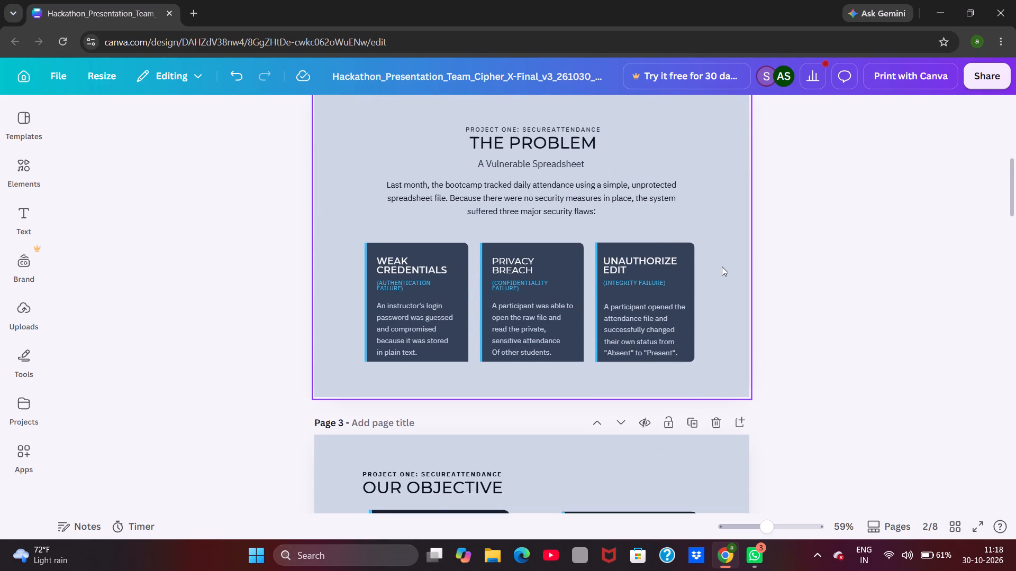
{"action": "scroll", "coordinate": [722, 266], "scroll_direction": "down", "scroll_amount": 2}
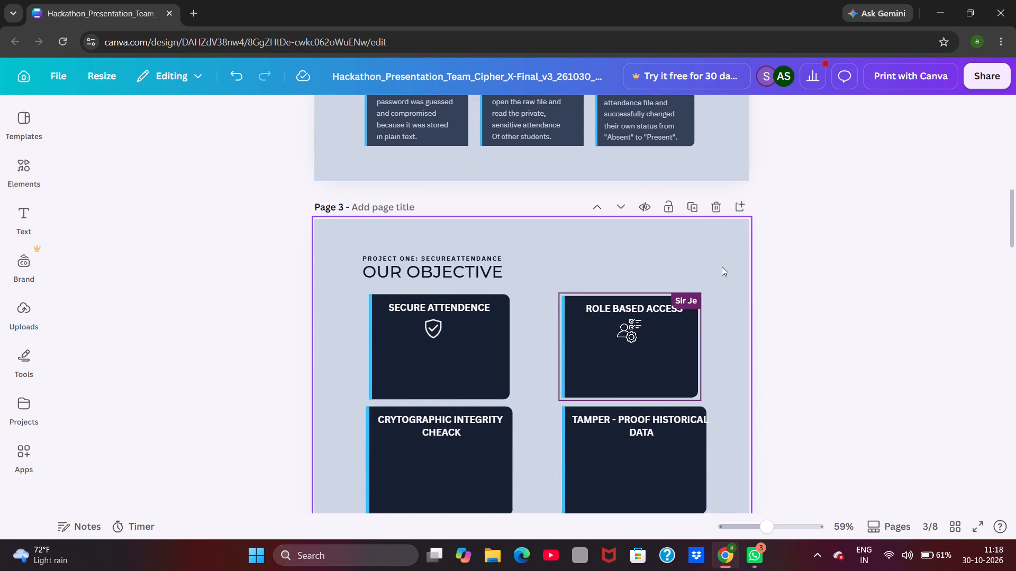
{"action": "scroll", "coordinate": [722, 266], "scroll_direction": "down", "scroll_amount": 2}
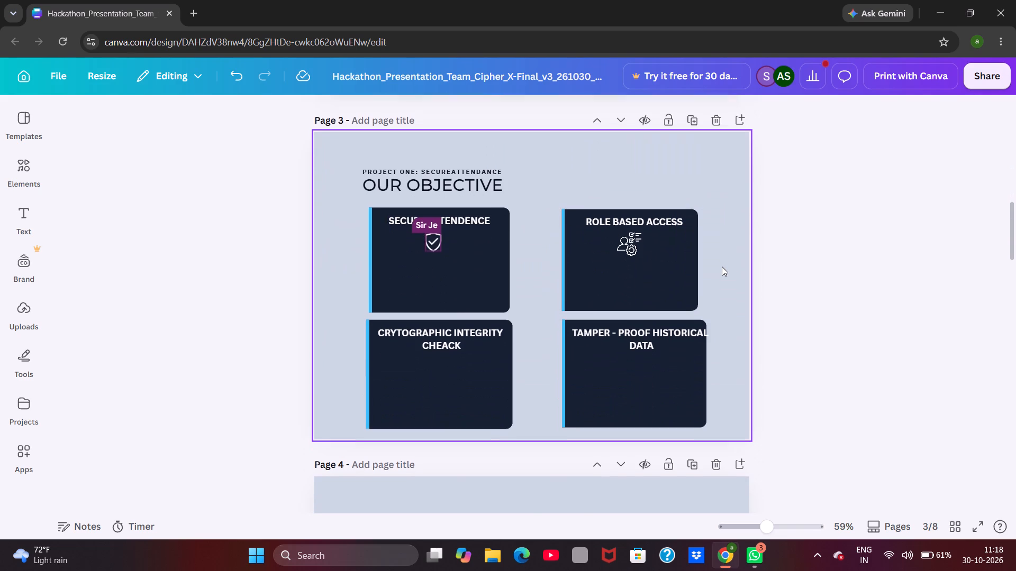
{"action": "scroll", "coordinate": [722, 266], "scroll_direction": "down", "scroll_amount": 2}
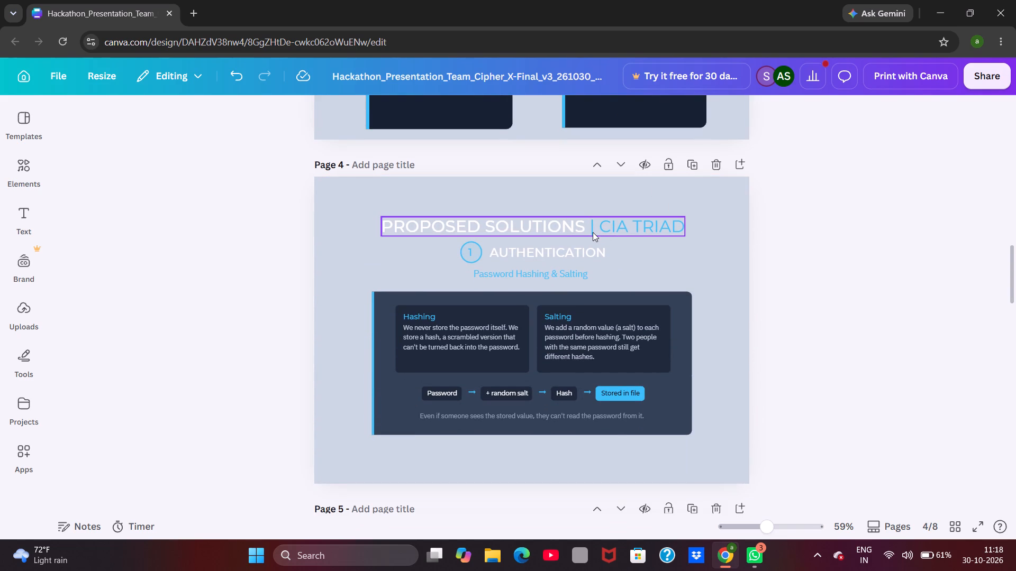
Change the text colour of the Password Hashing & Salting subtitle on page 4 to black.
{"action": "triple_click", "coordinate": [550, 279]}
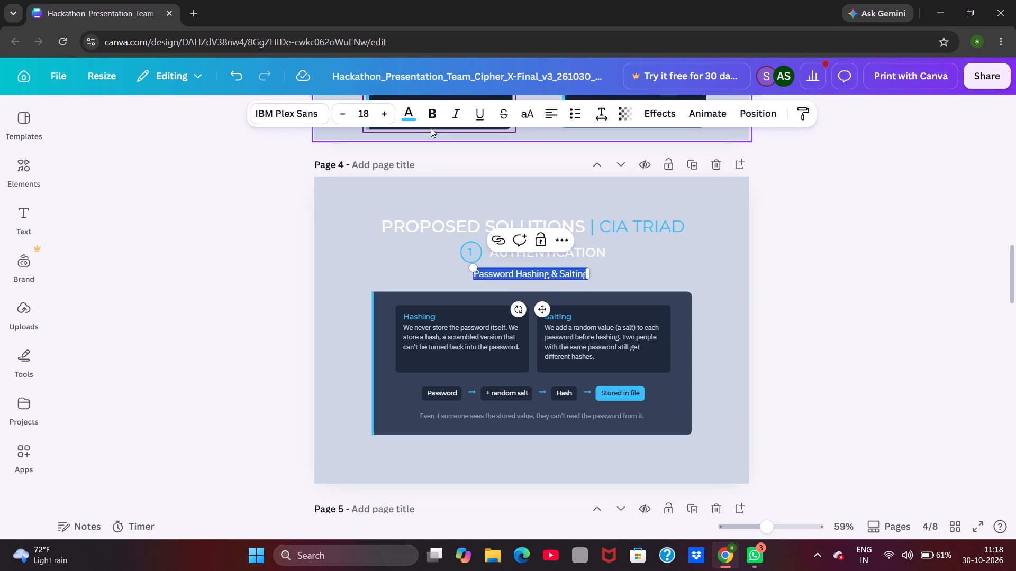
{"action": "left_click", "coordinate": [403, 115]}
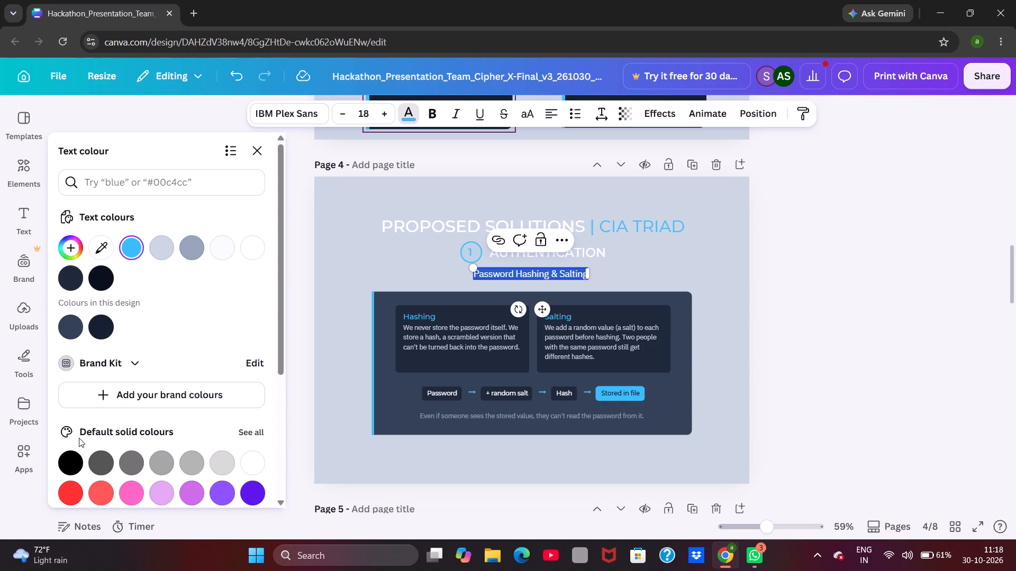
{"action": "left_click", "coordinate": [69, 457]}
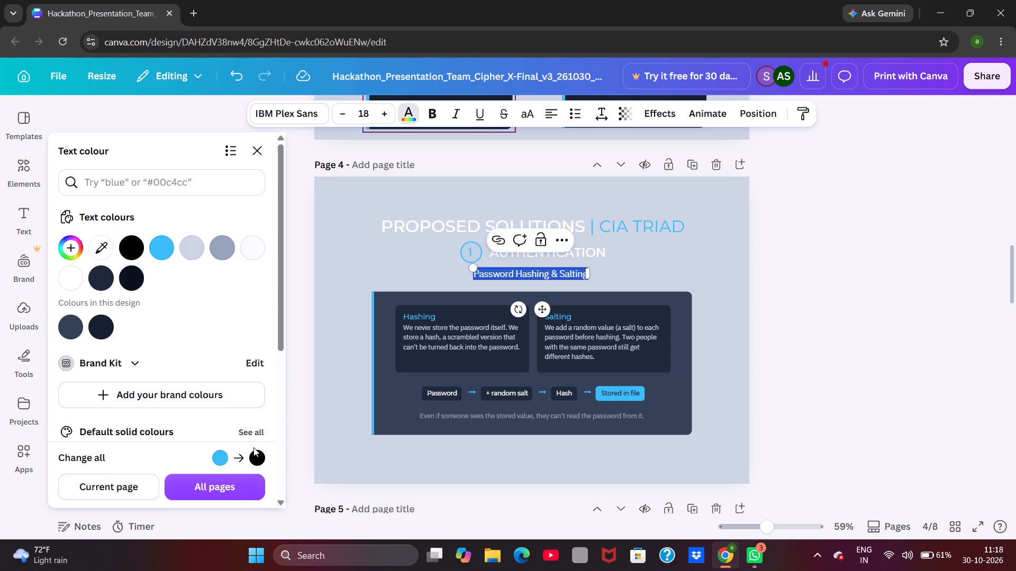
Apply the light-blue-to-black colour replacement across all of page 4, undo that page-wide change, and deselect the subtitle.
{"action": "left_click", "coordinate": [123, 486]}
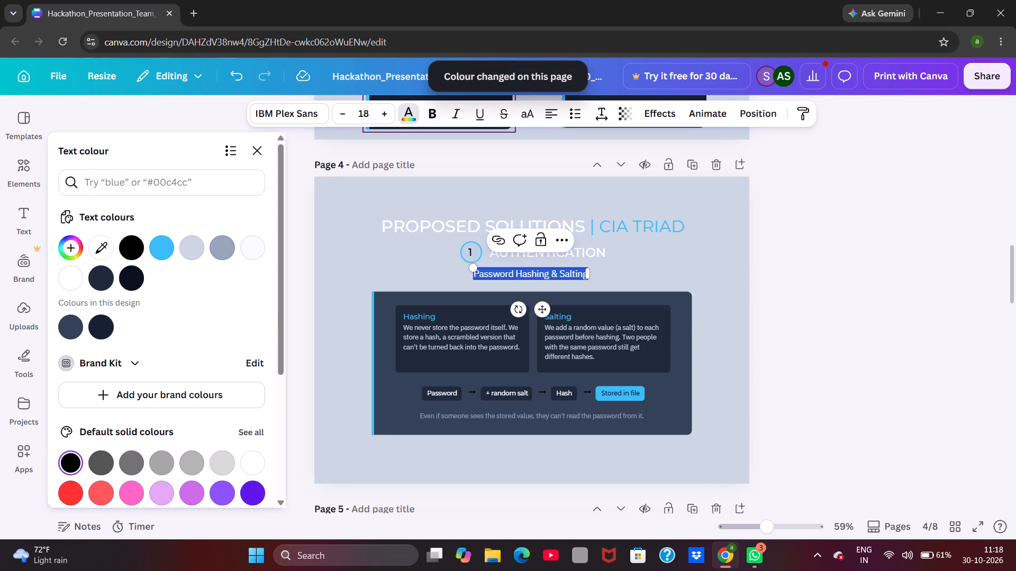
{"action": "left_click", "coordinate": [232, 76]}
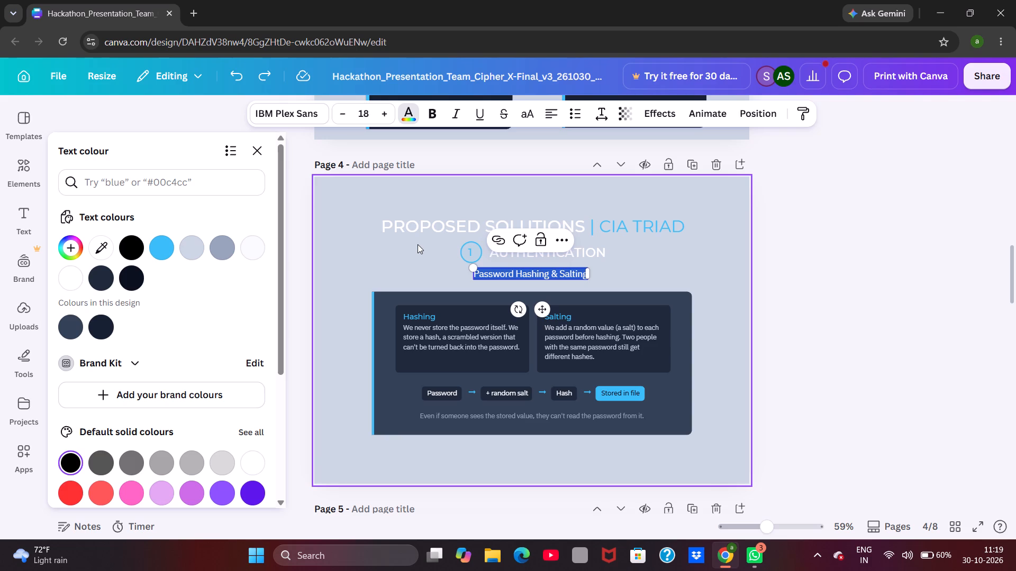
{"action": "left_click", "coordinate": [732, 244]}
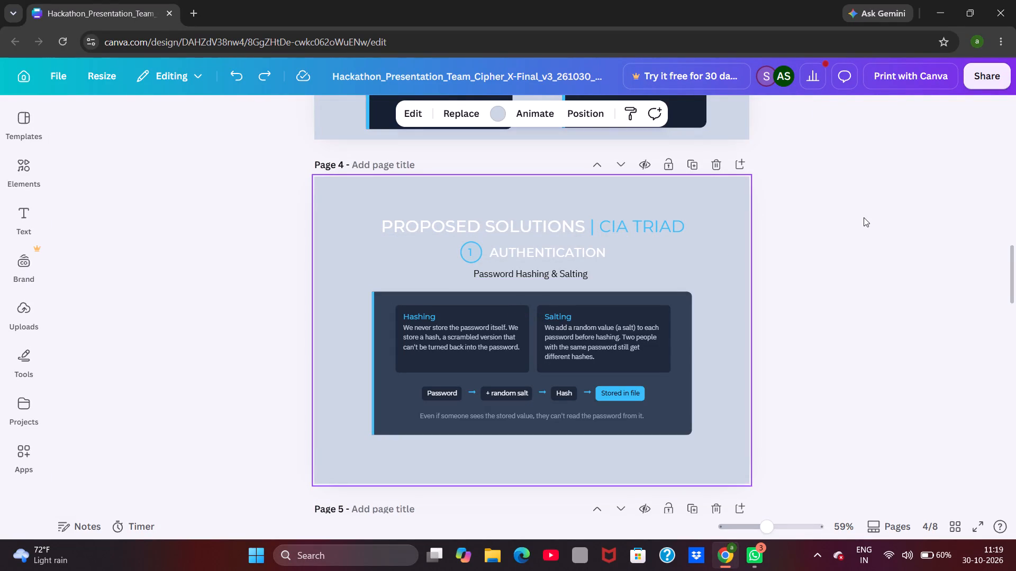
Look over the PROPOSED SOLUTIONS slides on pages 4 to 6, examining their heading, subtitle and background colours.
{"action": "scroll", "coordinate": [864, 217], "scroll_direction": "up", "scroll_amount": 2}
{"action": "scroll", "coordinate": [864, 217], "scroll_direction": "down", "scroll_amount": 6}
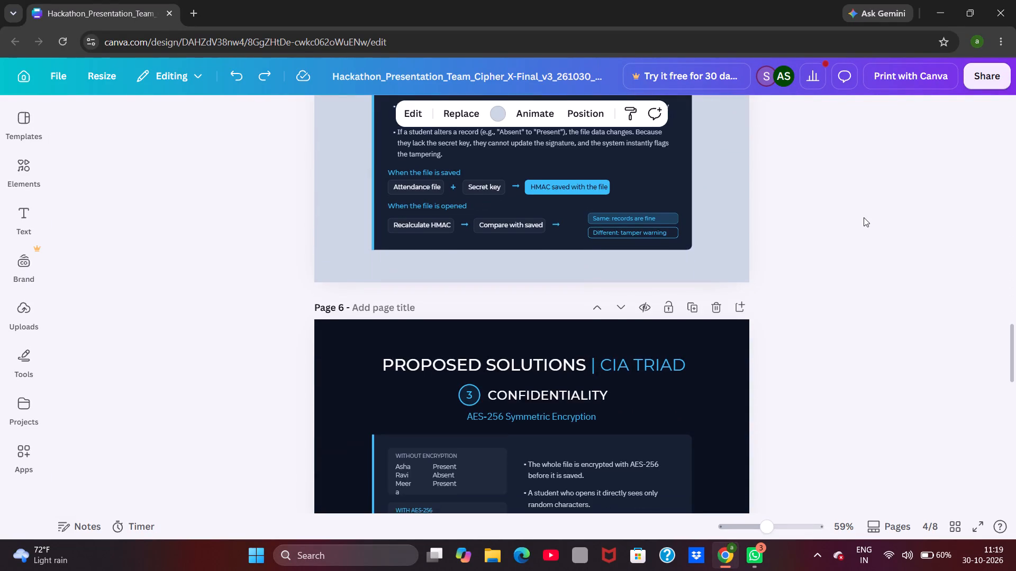
{"action": "scroll", "coordinate": [864, 217], "scroll_direction": "up", "scroll_amount": 2}
{"action": "scroll", "coordinate": [864, 217], "scroll_direction": "down", "scroll_amount": 2}
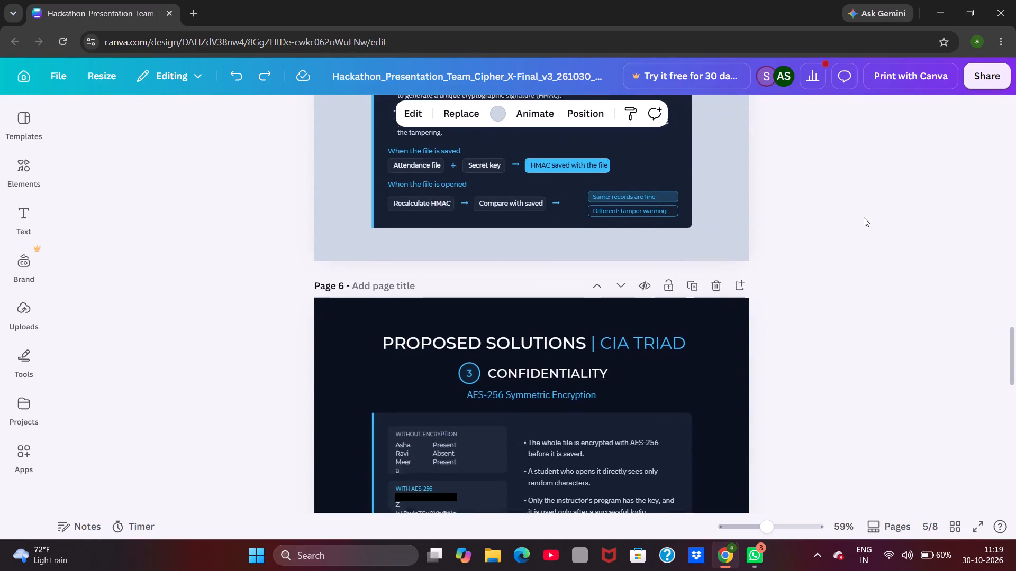
{"action": "scroll", "coordinate": [864, 217], "scroll_direction": "down", "scroll_amount": 3}
{"action": "scroll", "coordinate": [864, 217], "scroll_direction": "up", "scroll_amount": 2}
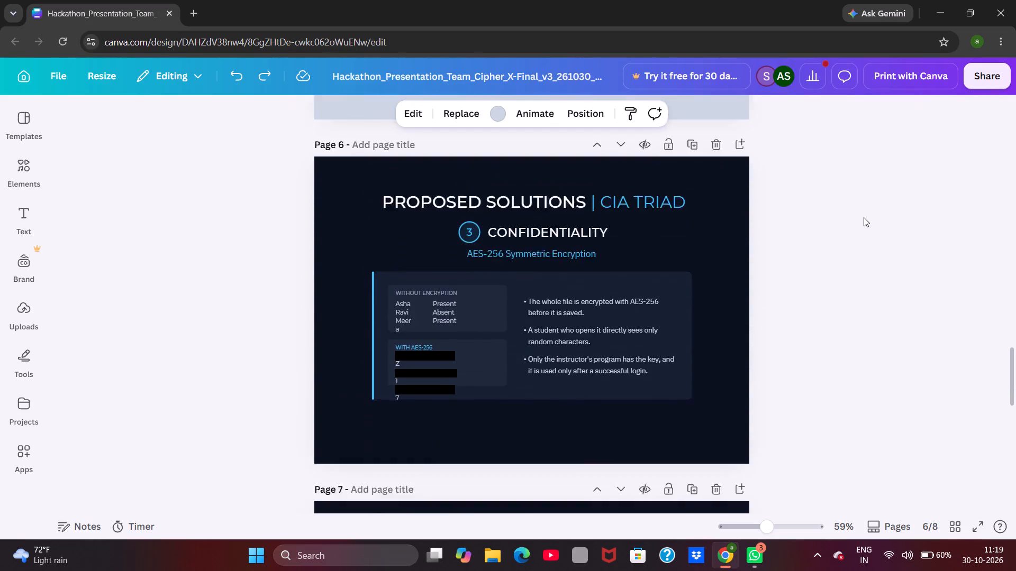
{"action": "scroll", "coordinate": [864, 217], "scroll_direction": "up", "scroll_amount": 4}
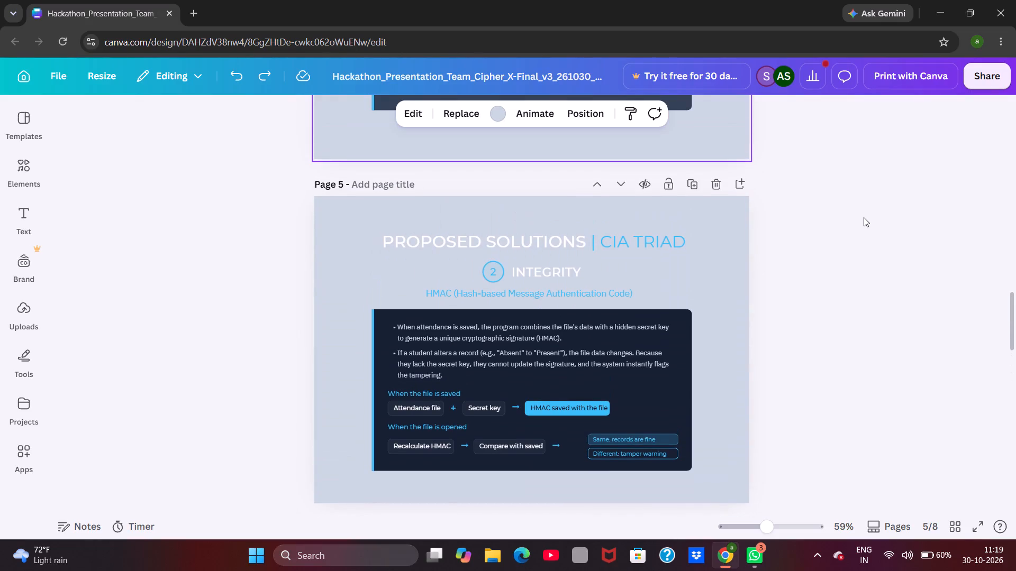
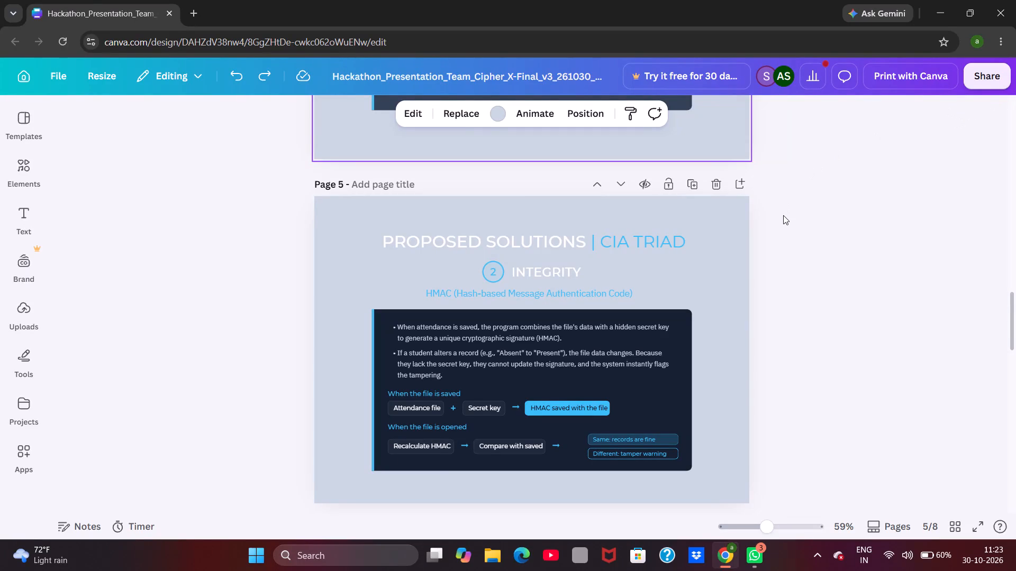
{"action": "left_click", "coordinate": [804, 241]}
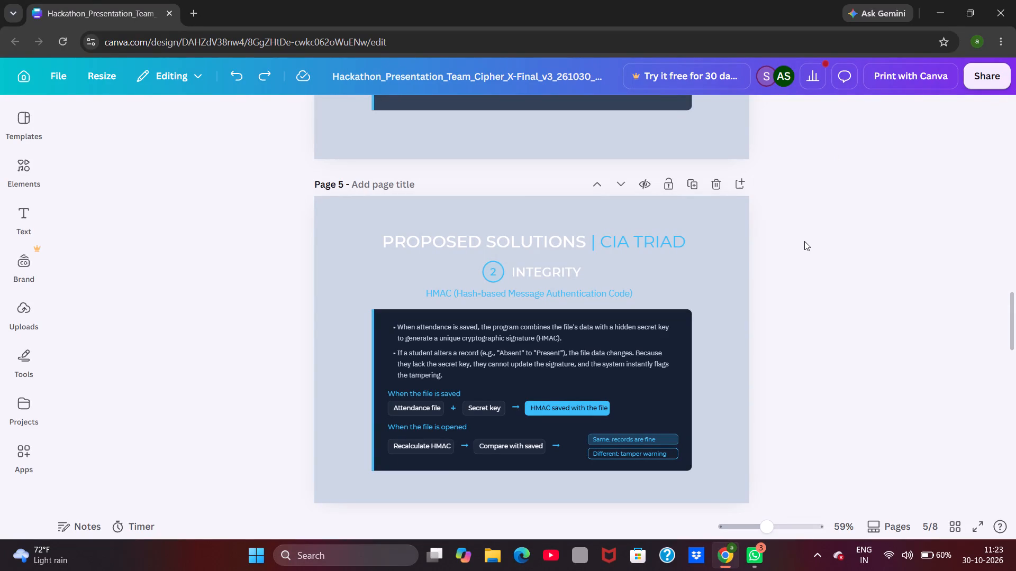
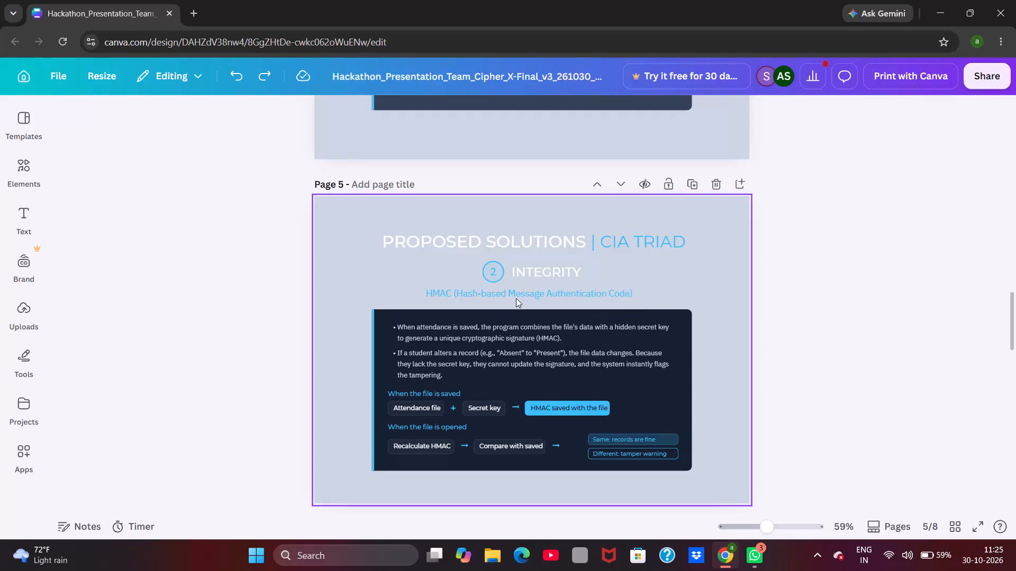
In the first bullet of the INTEGRITY slide, replace "the" before "program" with "our".
{"action": "left_click", "coordinate": [492, 327]}
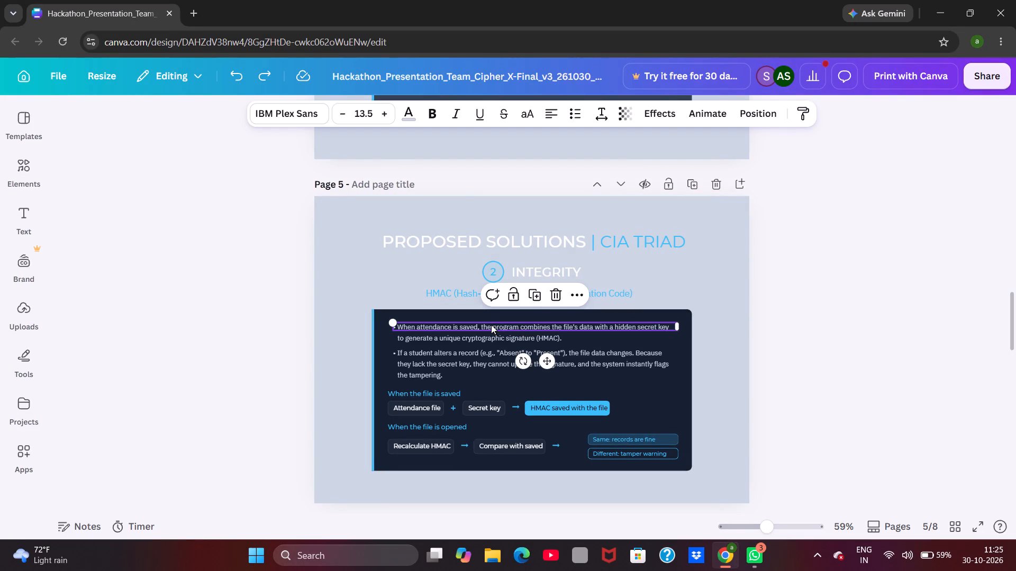
{"action": "left_click", "coordinate": [491, 325]}
{"action": "left_click", "coordinate": [491, 325]}
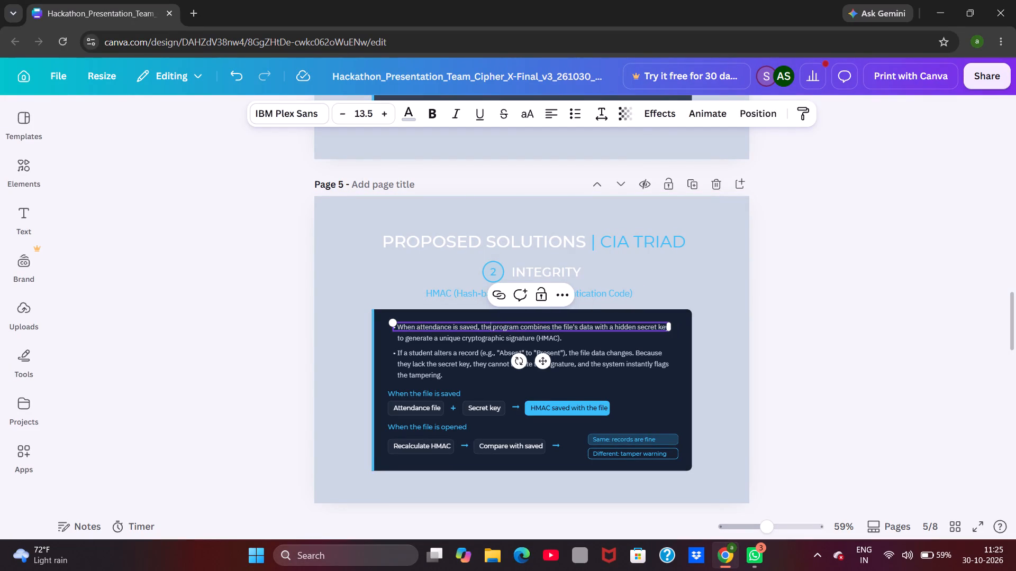
{"action": "key", "text": "BackSpace"}
{"action": "key", "text": "BackSpace"}
{"action": "key", "text": "BackSpace"}
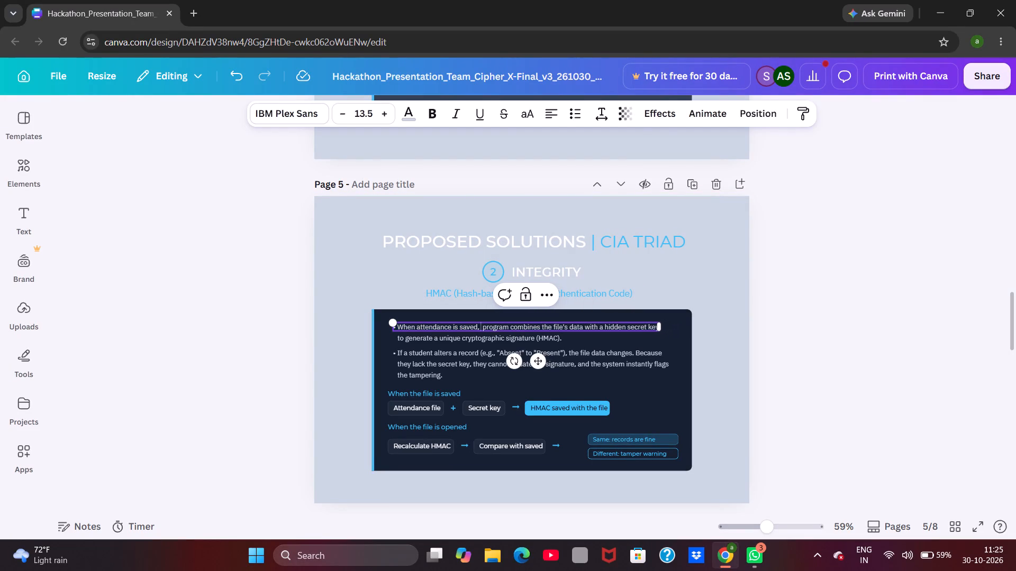
{"action": "type", "text": "our"}
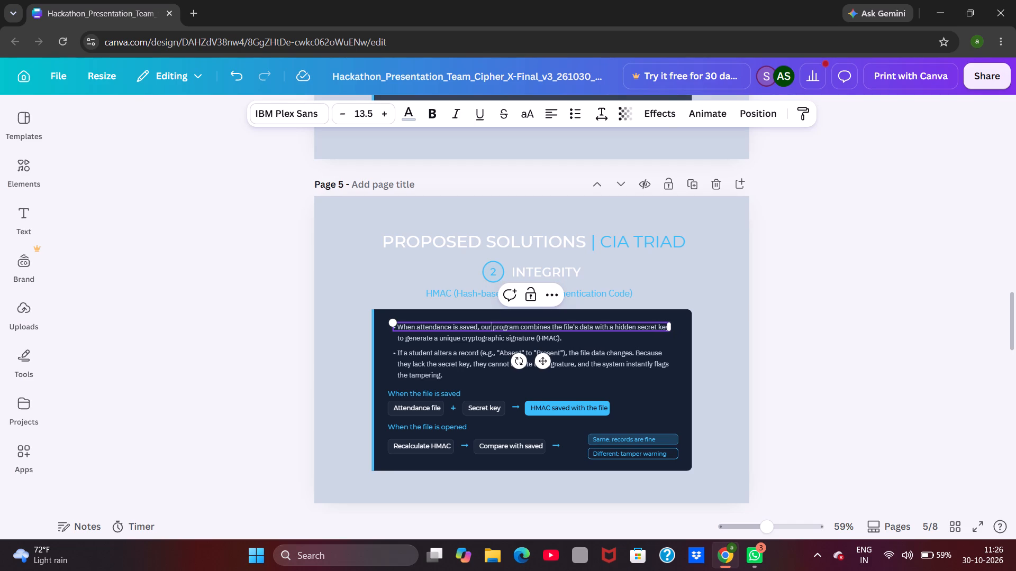
{"action": "left_click", "coordinate": [579, 337]}
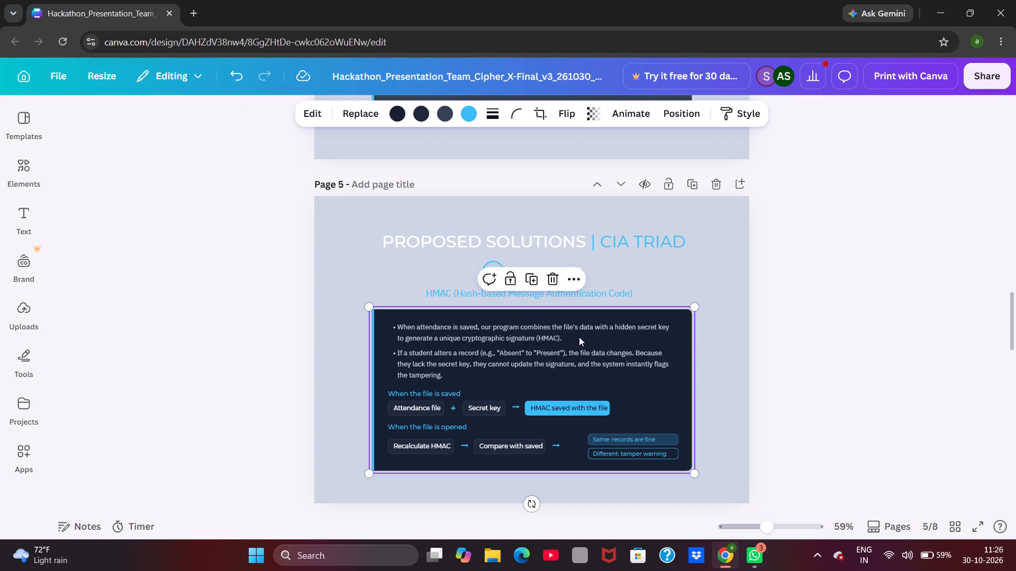
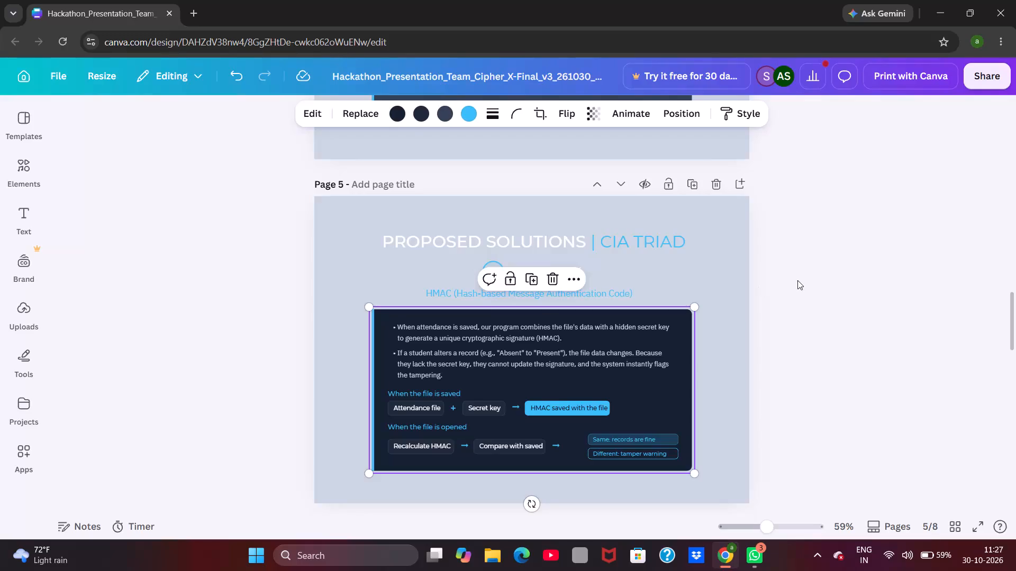
Review the slides from THE PROBLEM through AUTHENTICATION and INTEGRITY to the start of CONFIDENTIALITY, checking their text and colour styling.
{"action": "scroll", "coordinate": [797, 280], "scroll_direction": "down", "scroll_amount": 3}
{"action": "scroll", "coordinate": [797, 280], "scroll_direction": "up", "scroll_amount": 5}
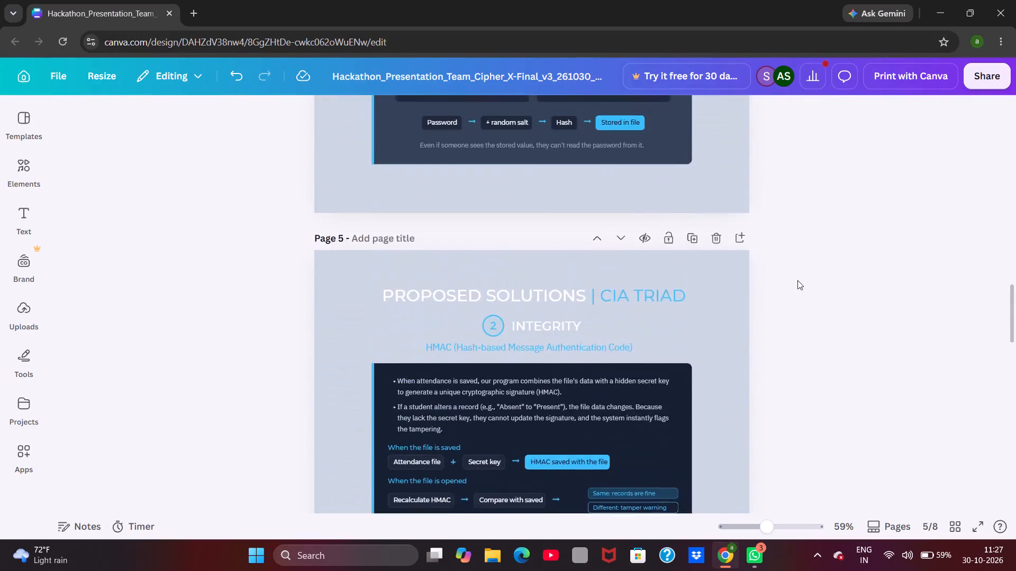
{"action": "scroll", "coordinate": [797, 280], "scroll_direction": "up", "scroll_amount": 6}
{"action": "scroll", "coordinate": [797, 280], "scroll_direction": "down", "scroll_amount": 1}
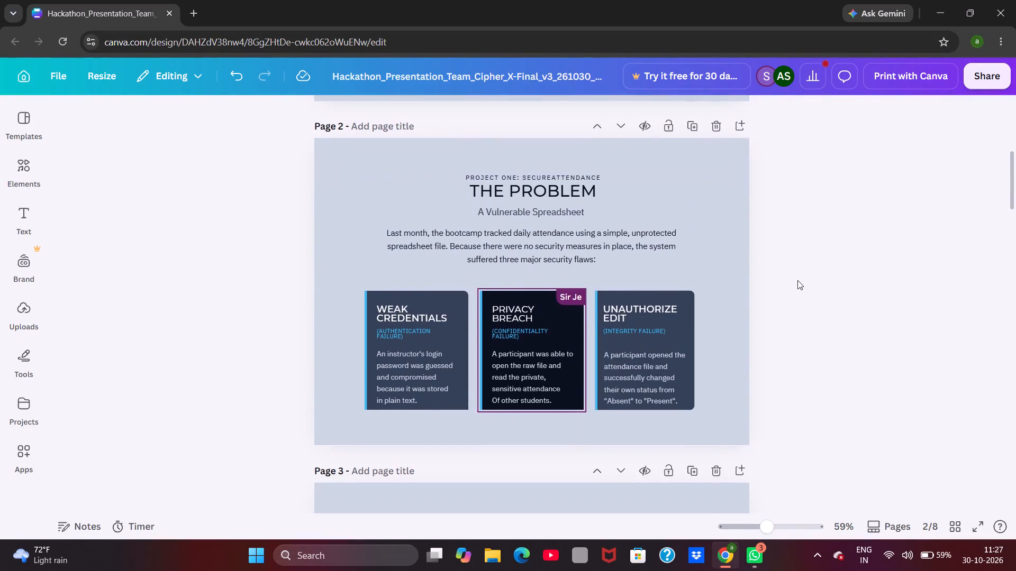
{"action": "scroll", "coordinate": [797, 280], "scroll_direction": "down", "scroll_amount": 2}
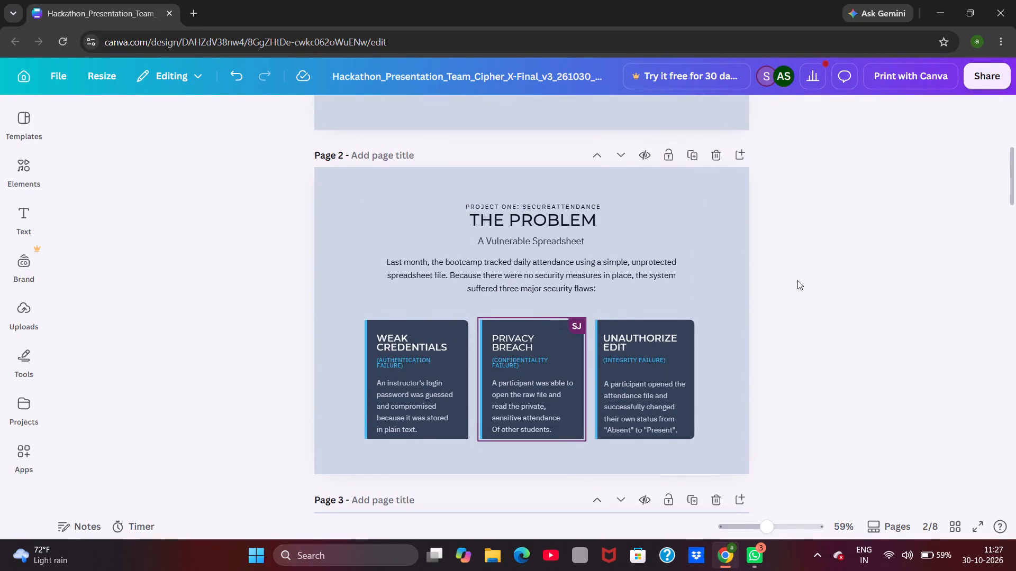
{"action": "scroll", "coordinate": [797, 280], "scroll_direction": "down", "scroll_amount": 1}
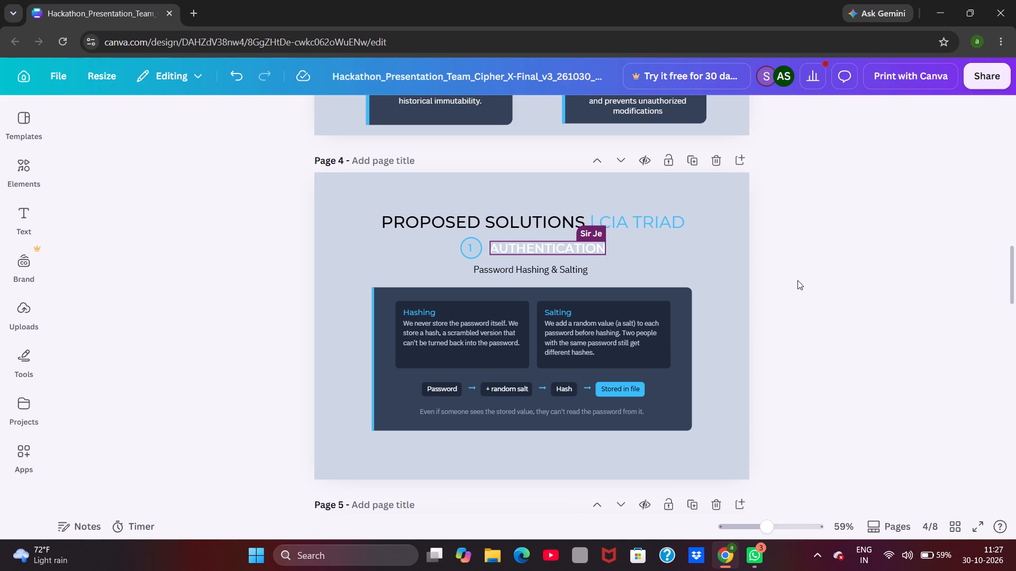
{"action": "scroll", "coordinate": [797, 280], "scroll_direction": "down", "scroll_amount": 5}
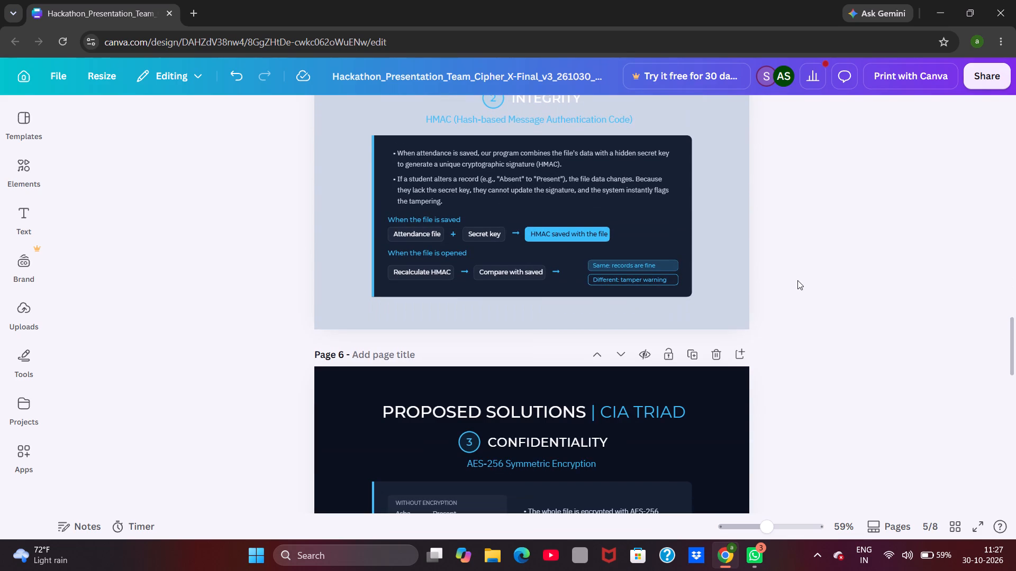
{"action": "scroll", "coordinate": [797, 280], "scroll_direction": "up", "scroll_amount": 1}
{"action": "left_click", "coordinate": [734, 259]}
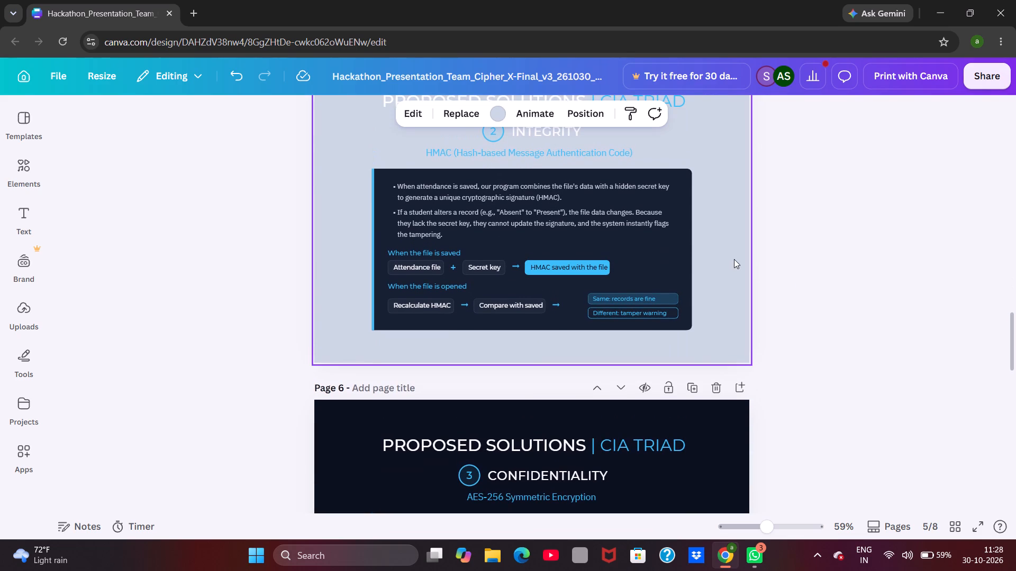
{"action": "left_click", "coordinate": [782, 297]}
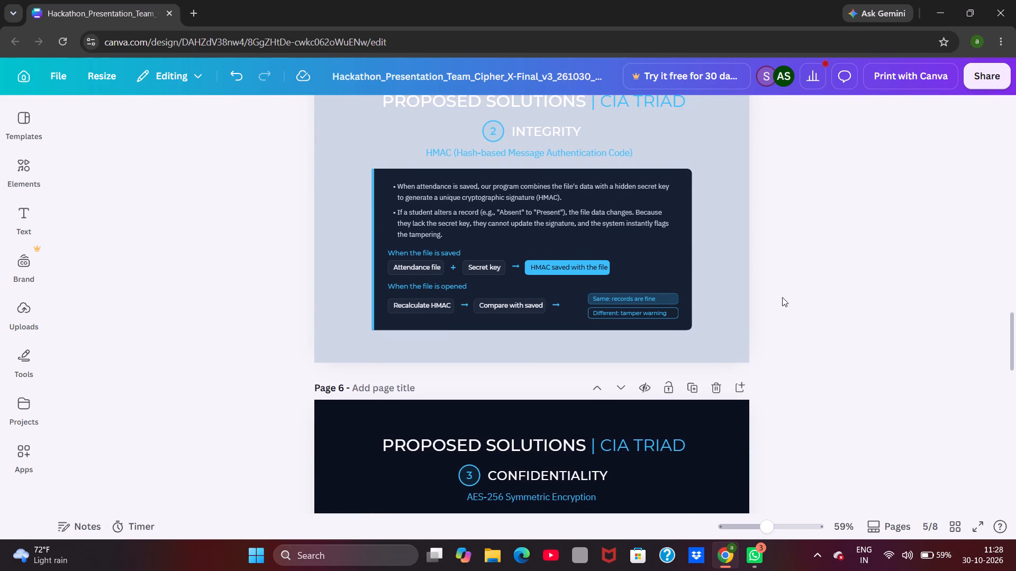
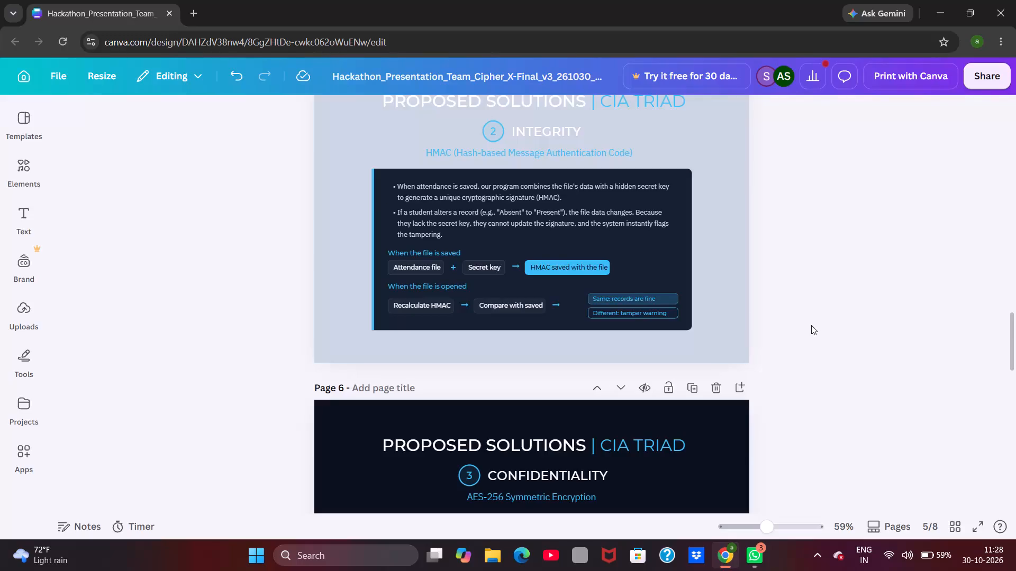
Compare the layout and colours of the AUTHENTICATION and INTEGRITY slides.
{"action": "scroll", "coordinate": [811, 325], "scroll_direction": "down", "scroll_amount": 2}
{"action": "scroll", "coordinate": [811, 325], "scroll_direction": "up", "scroll_amount": 5}
{"action": "scroll", "coordinate": [811, 325], "scroll_direction": "right", "scroll_amount": 1}
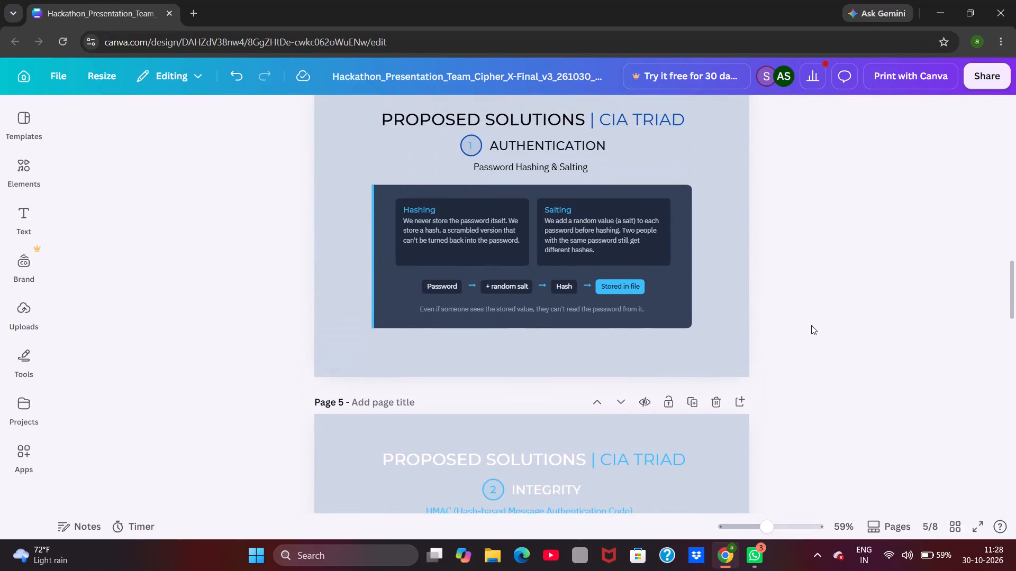
{"action": "scroll", "coordinate": [811, 325], "scroll_direction": "right", "scroll_amount": 2}
{"action": "scroll", "coordinate": [811, 325], "scroll_direction": "down", "scroll_amount": 1}
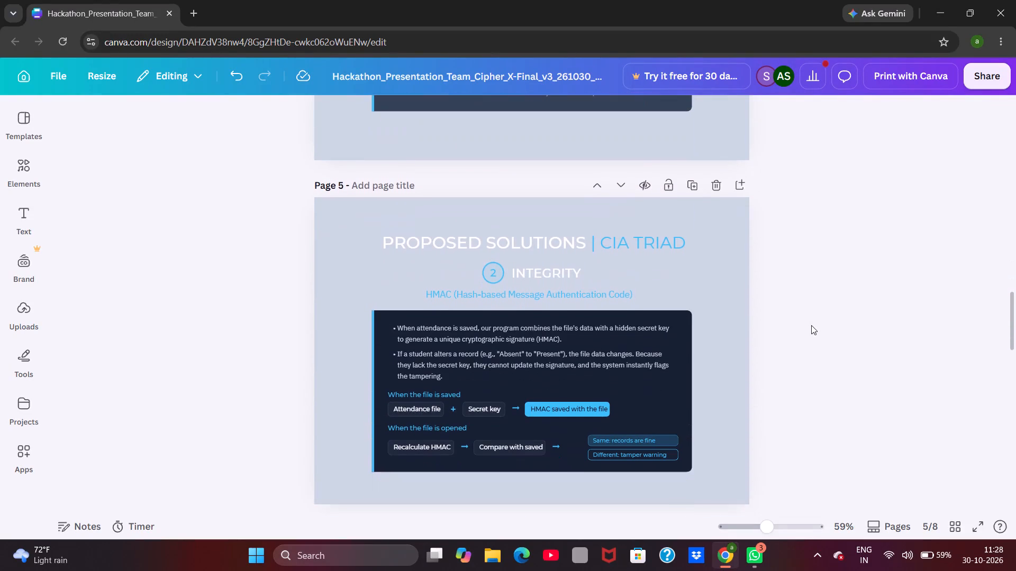
{"action": "scroll", "coordinate": [811, 325], "scroll_direction": "down", "scroll_amount": 1}
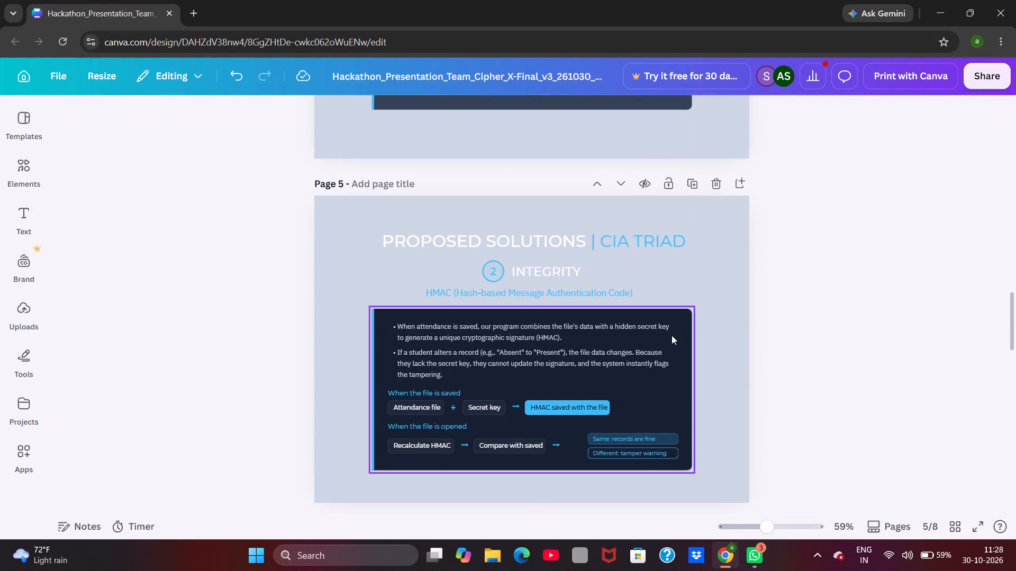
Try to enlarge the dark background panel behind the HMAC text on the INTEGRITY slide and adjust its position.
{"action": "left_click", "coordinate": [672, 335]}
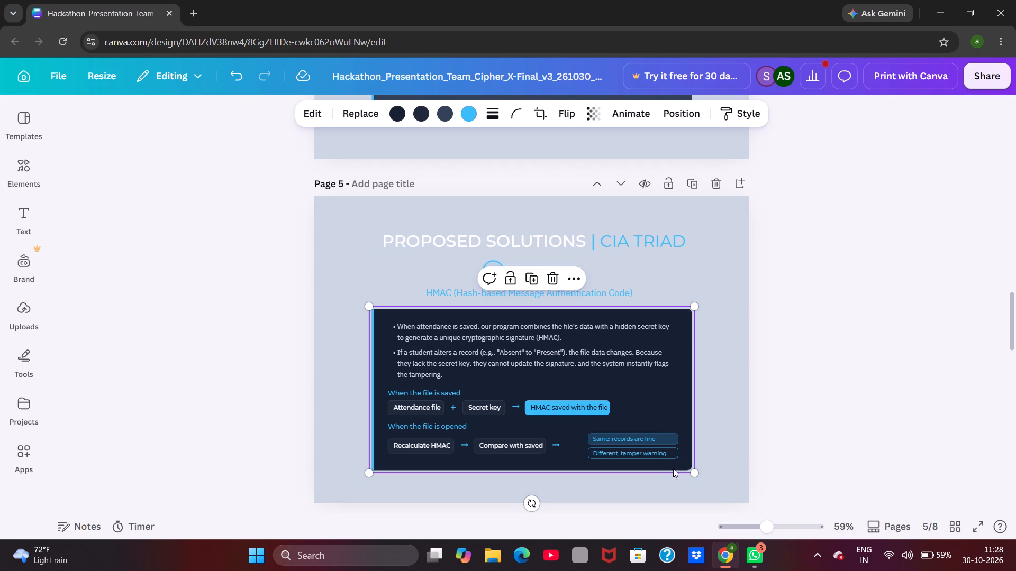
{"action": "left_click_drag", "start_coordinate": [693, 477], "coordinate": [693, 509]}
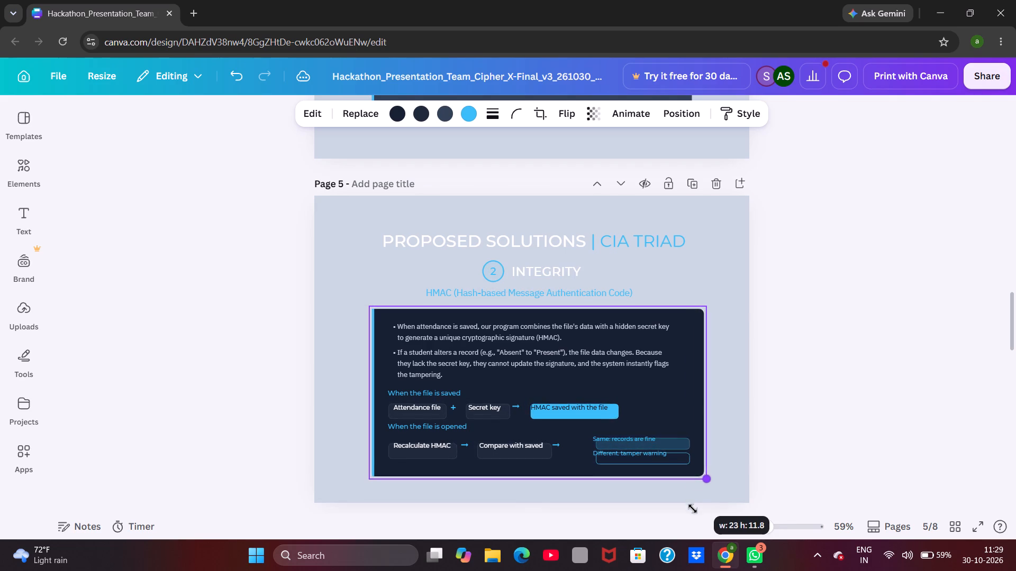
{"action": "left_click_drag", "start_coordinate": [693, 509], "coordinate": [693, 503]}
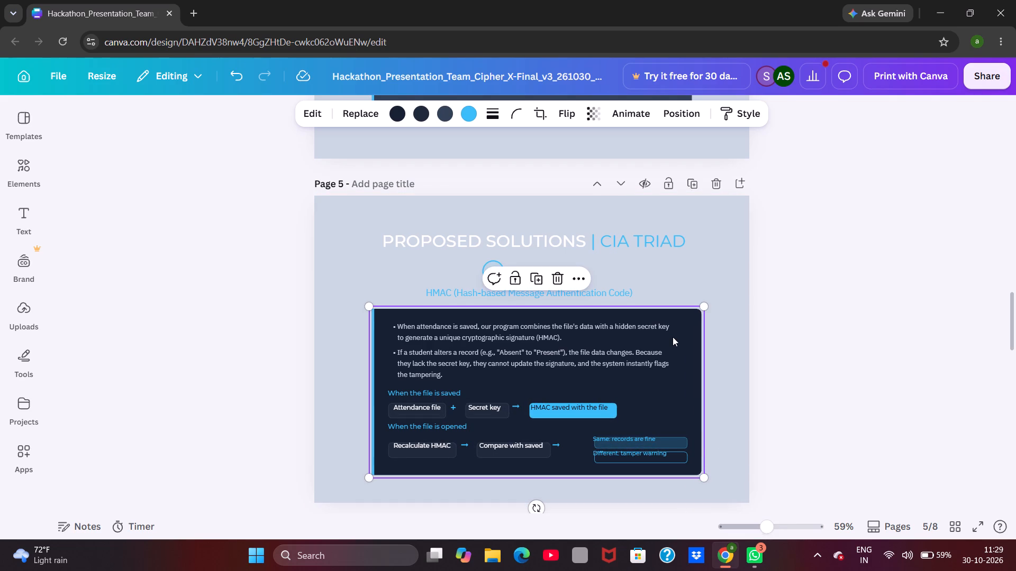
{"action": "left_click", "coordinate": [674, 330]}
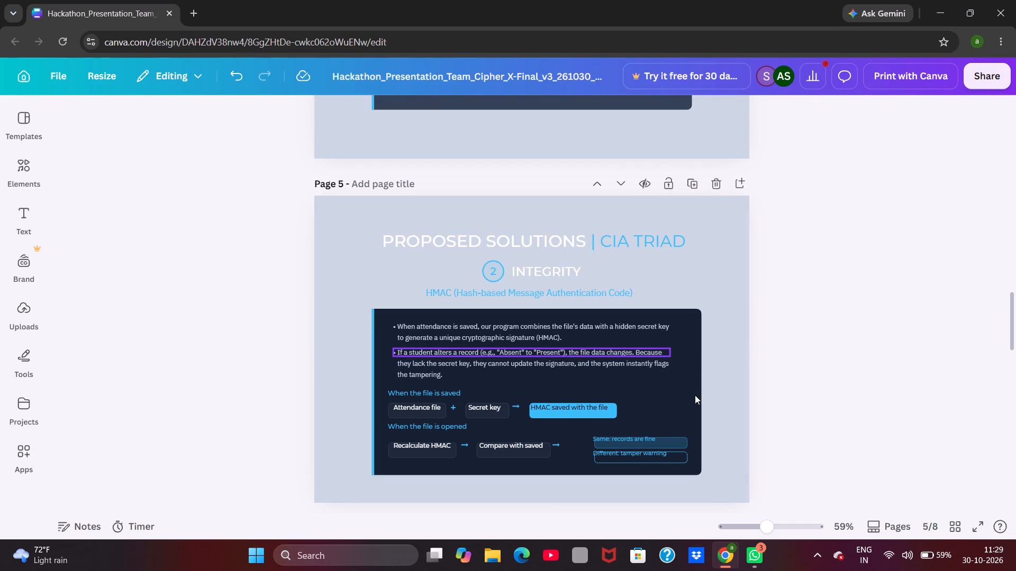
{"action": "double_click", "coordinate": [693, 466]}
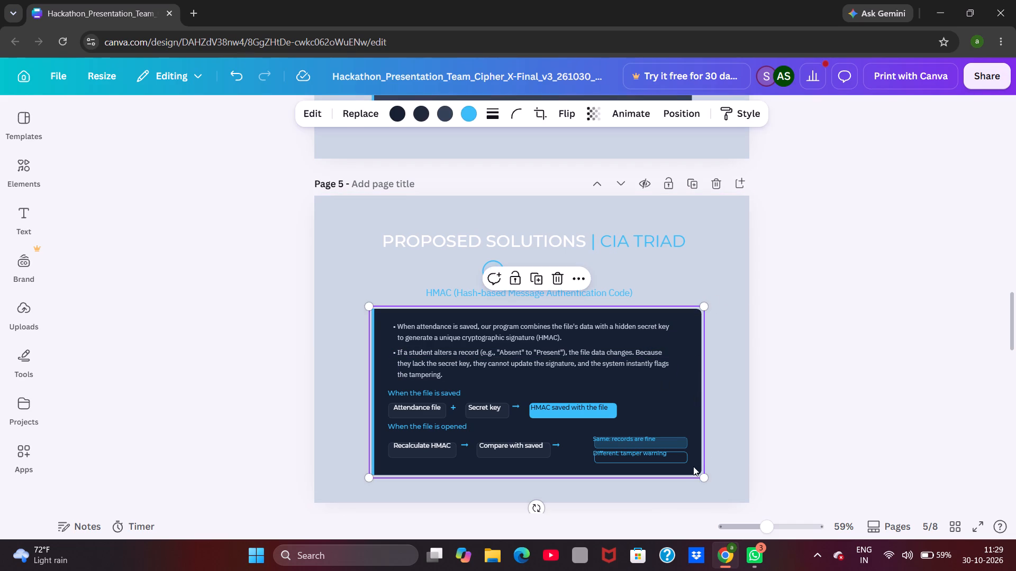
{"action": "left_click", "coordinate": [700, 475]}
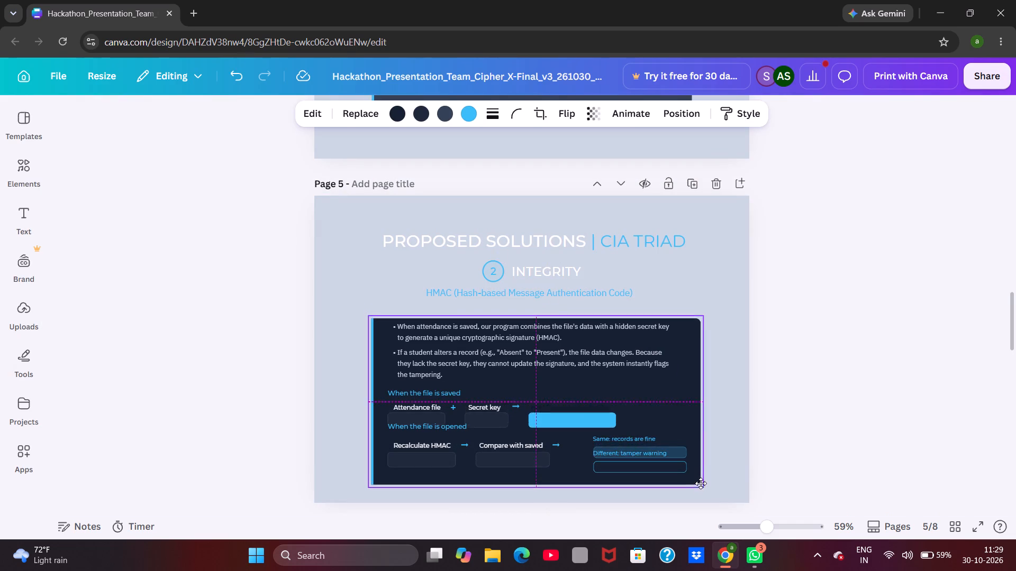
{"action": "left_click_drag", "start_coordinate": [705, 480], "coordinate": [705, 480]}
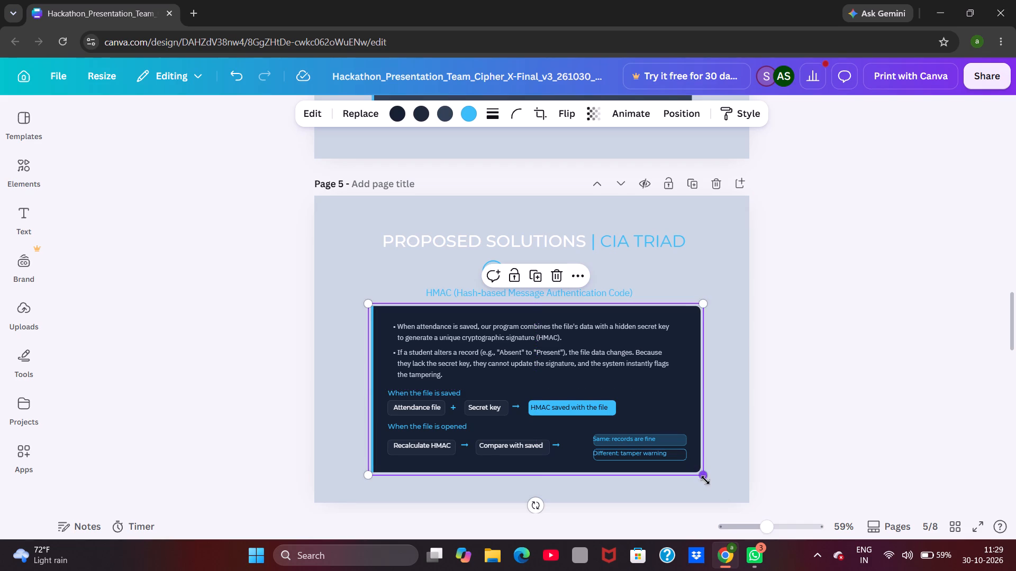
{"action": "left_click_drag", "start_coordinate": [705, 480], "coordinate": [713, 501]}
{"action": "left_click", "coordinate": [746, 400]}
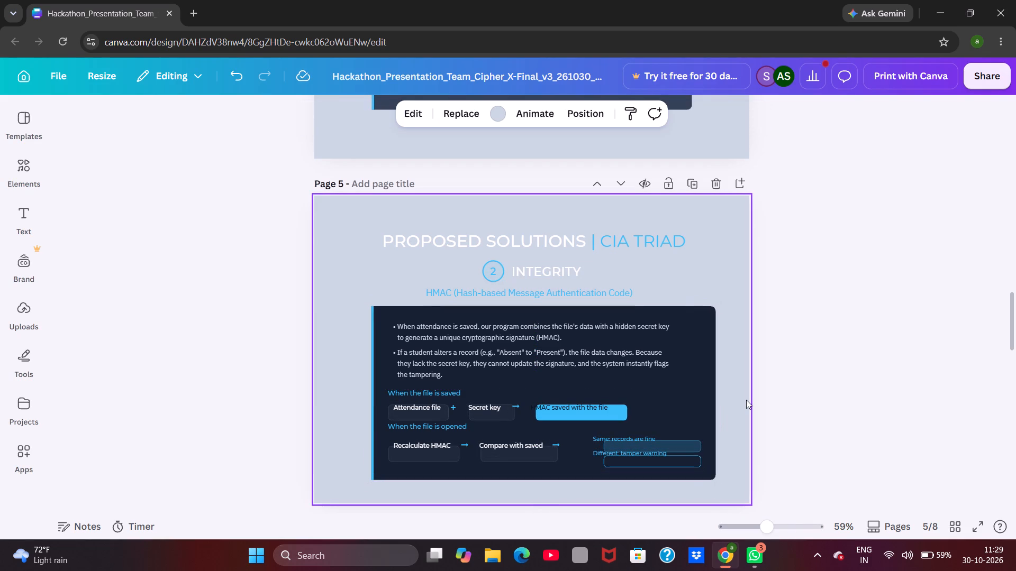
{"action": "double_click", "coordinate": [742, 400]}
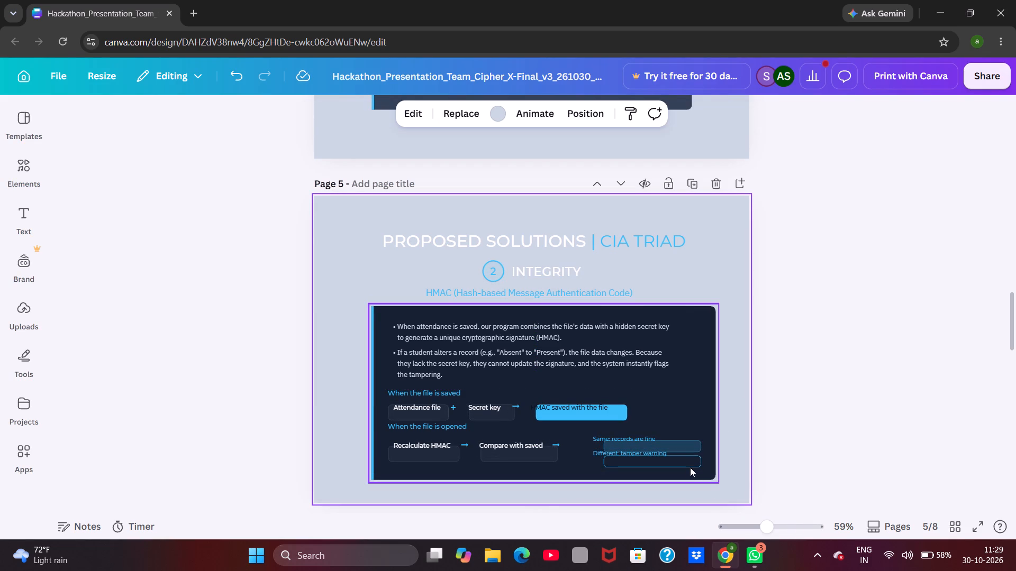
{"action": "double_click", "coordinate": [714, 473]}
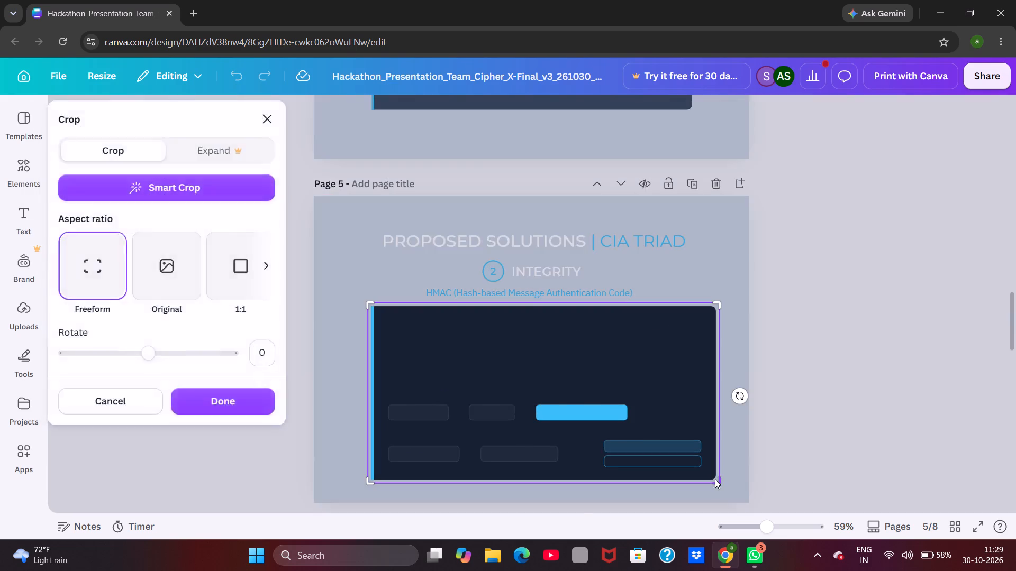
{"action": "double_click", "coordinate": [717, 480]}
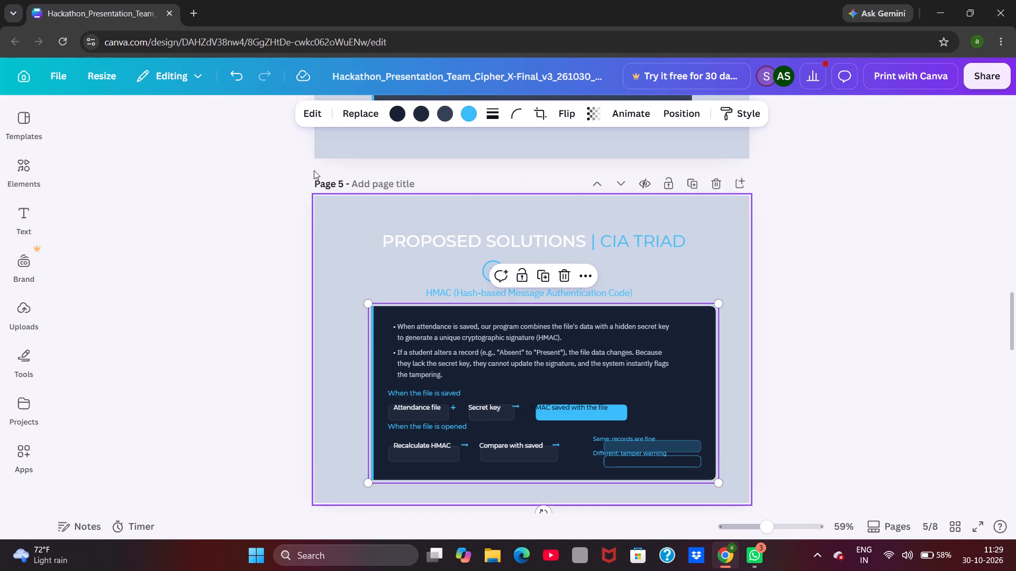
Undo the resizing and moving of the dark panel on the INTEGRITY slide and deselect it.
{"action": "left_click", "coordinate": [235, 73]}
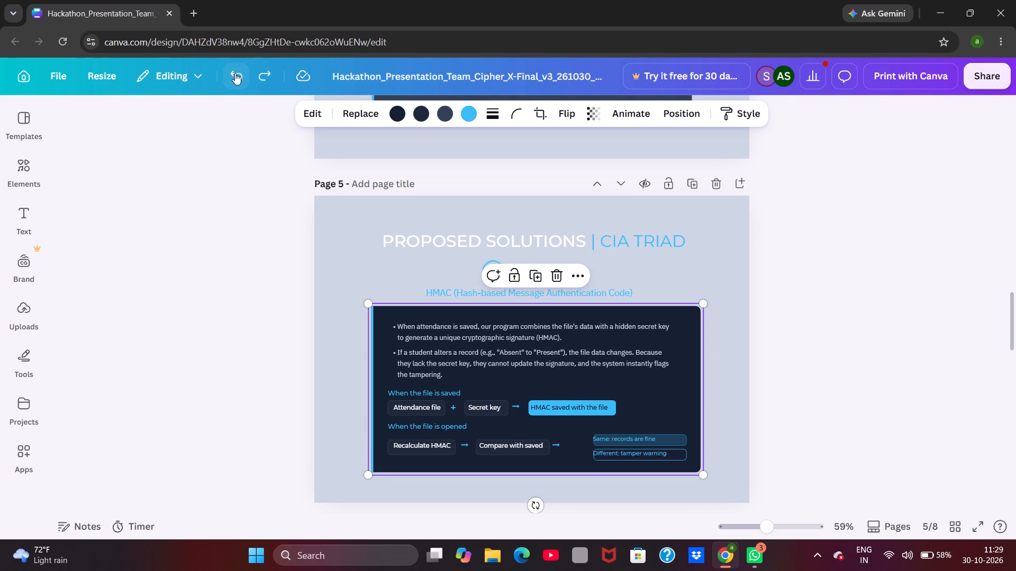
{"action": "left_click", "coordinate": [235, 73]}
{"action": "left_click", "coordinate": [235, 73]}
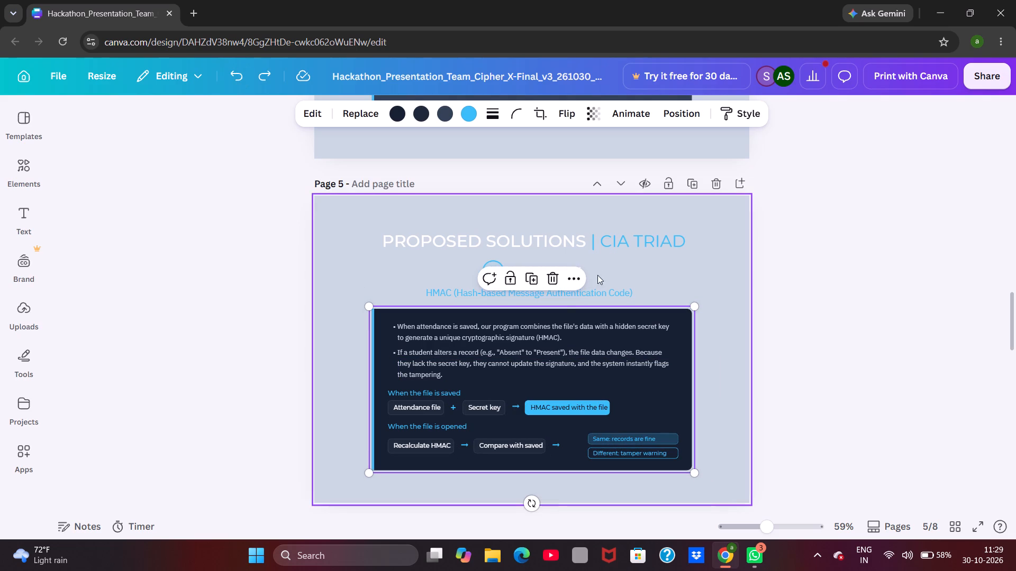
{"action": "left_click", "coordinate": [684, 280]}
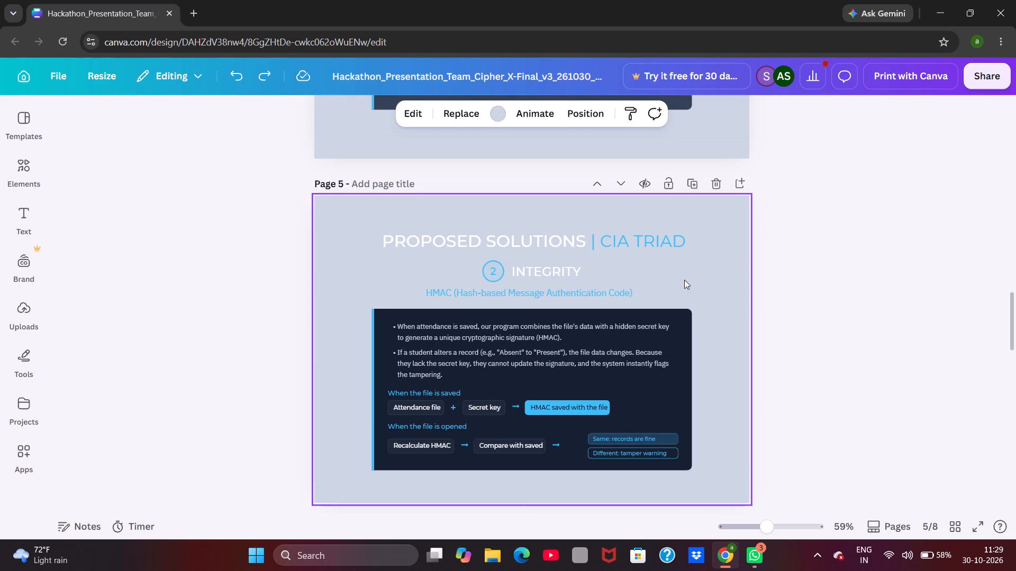
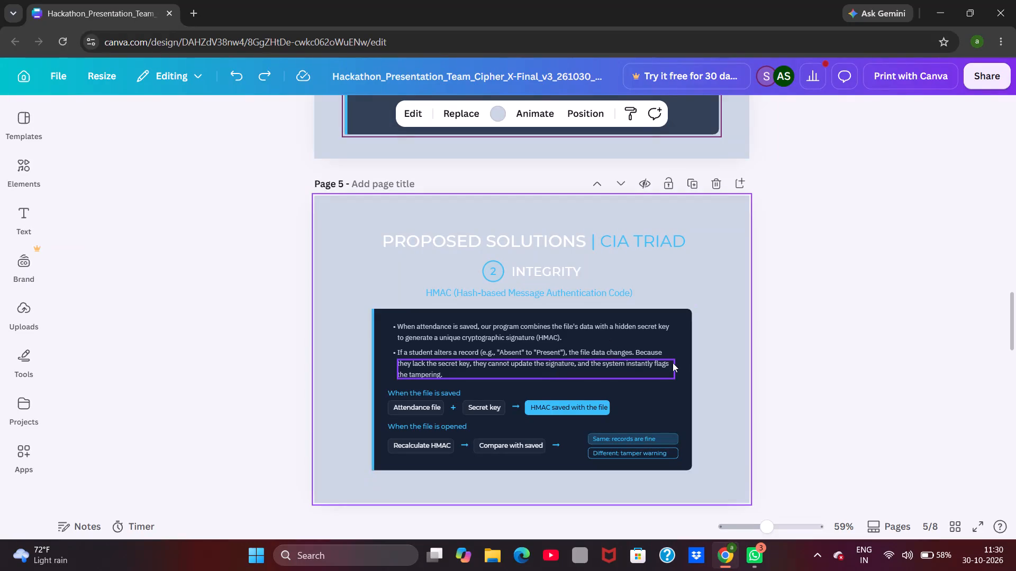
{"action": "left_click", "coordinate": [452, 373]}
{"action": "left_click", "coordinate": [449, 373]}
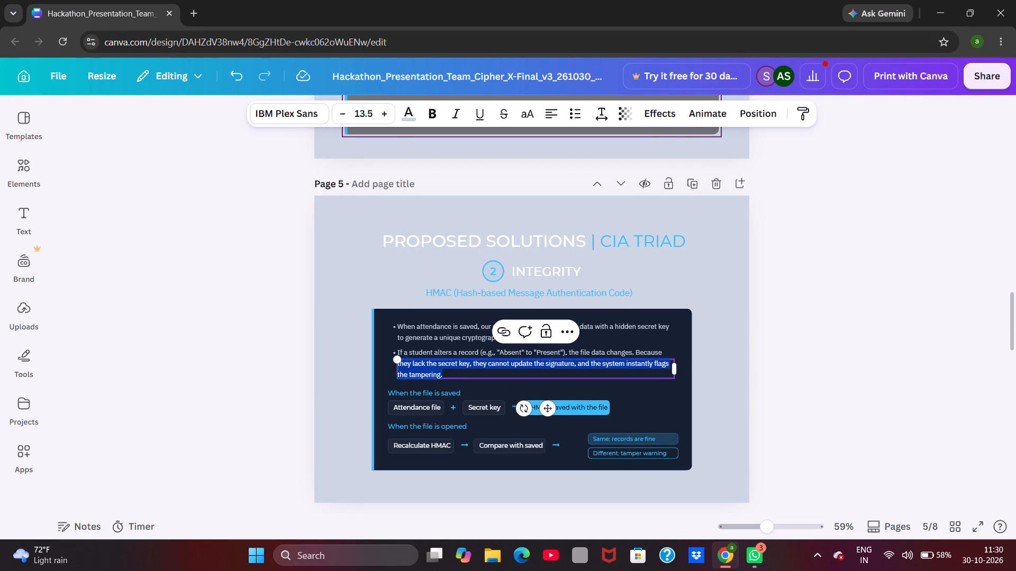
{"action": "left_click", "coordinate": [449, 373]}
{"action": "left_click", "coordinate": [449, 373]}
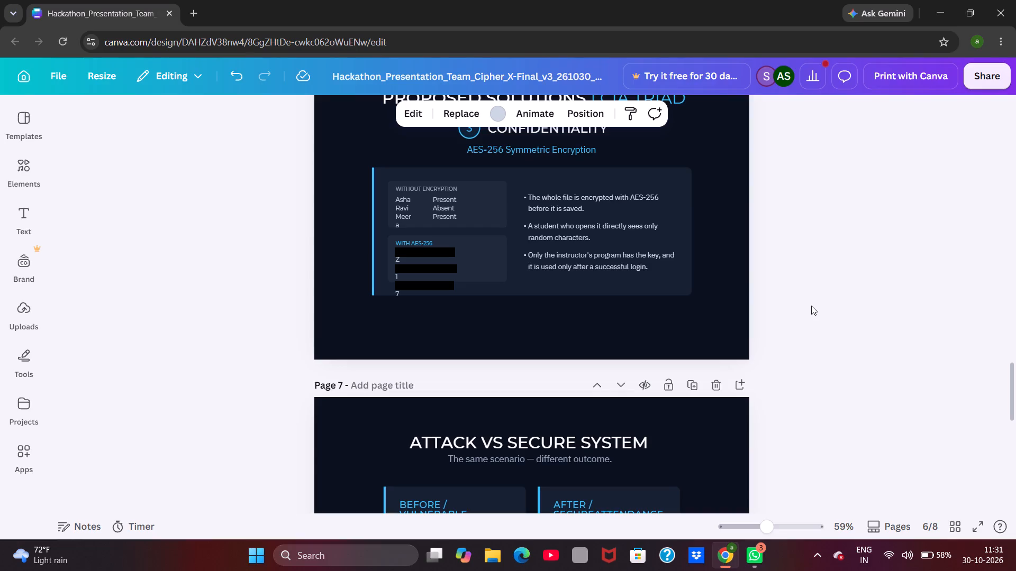
Delete the three stray wrapped characters from the encrypted sample text under WITH AES-256 on the CONFIDENTIALITY slide.
{"action": "left_click", "coordinate": [452, 254]}
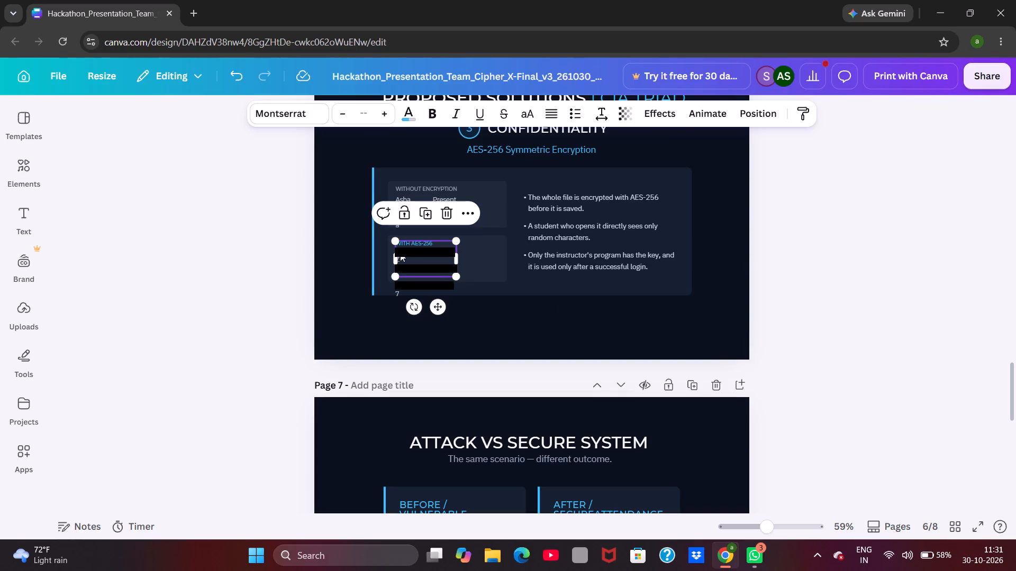
{"action": "left_click", "coordinate": [400, 252]}
{"action": "left_click", "coordinate": [391, 257]}
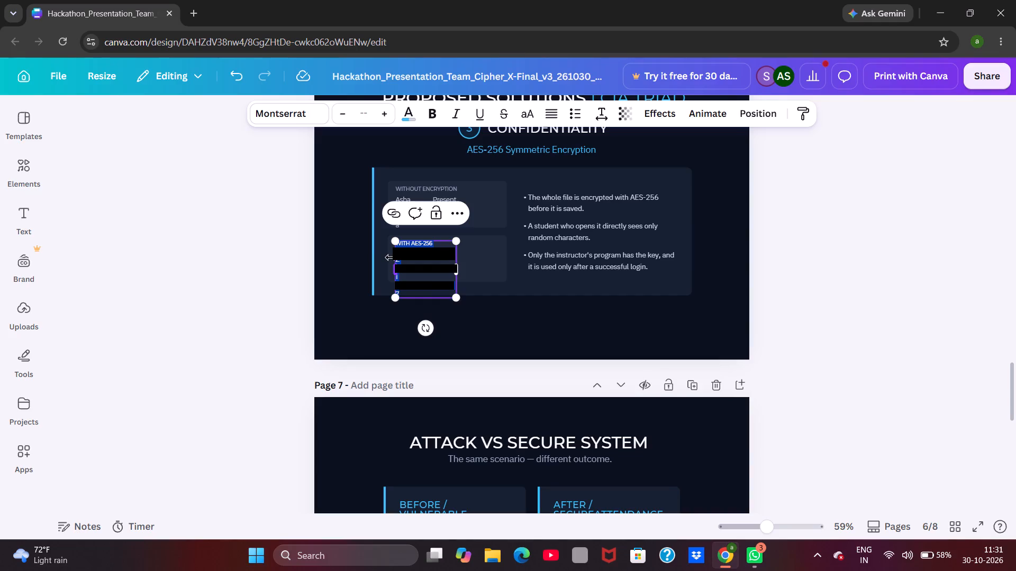
{"action": "left_click", "coordinate": [395, 257]}
{"action": "left_click", "coordinate": [413, 257]}
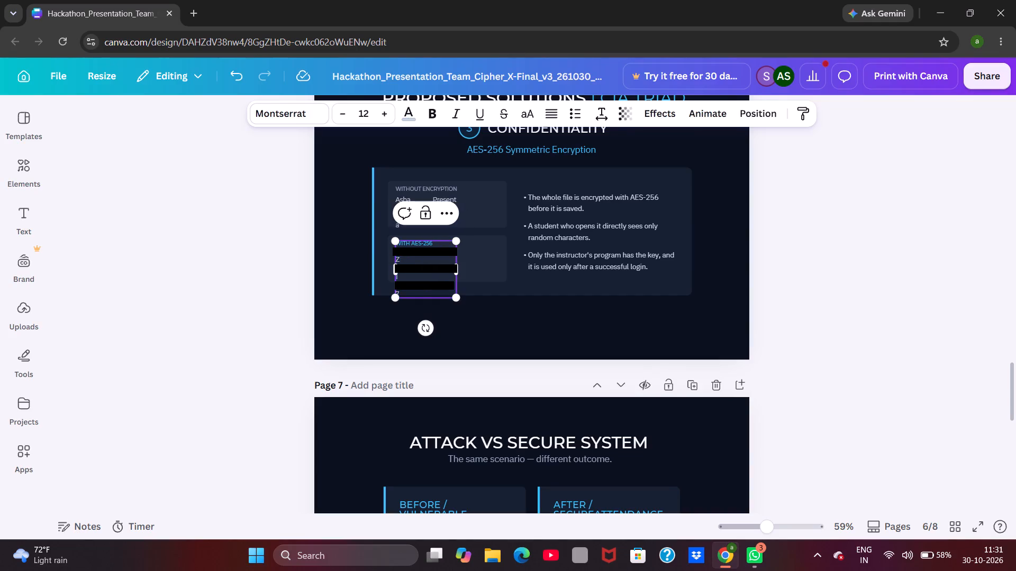
{"action": "key", "text": "BackSpace"}
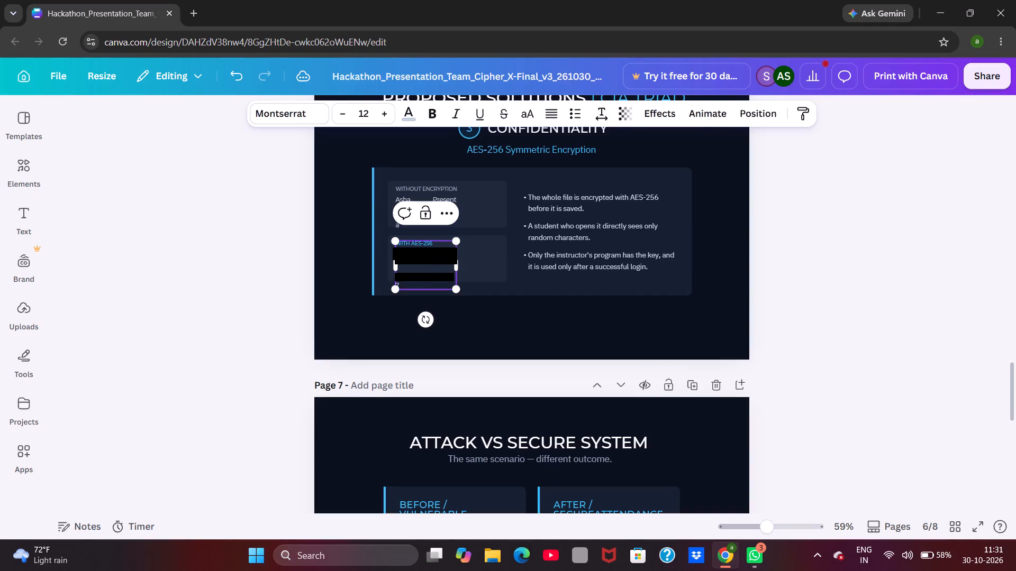
{"action": "left_click", "coordinate": [395, 276]}
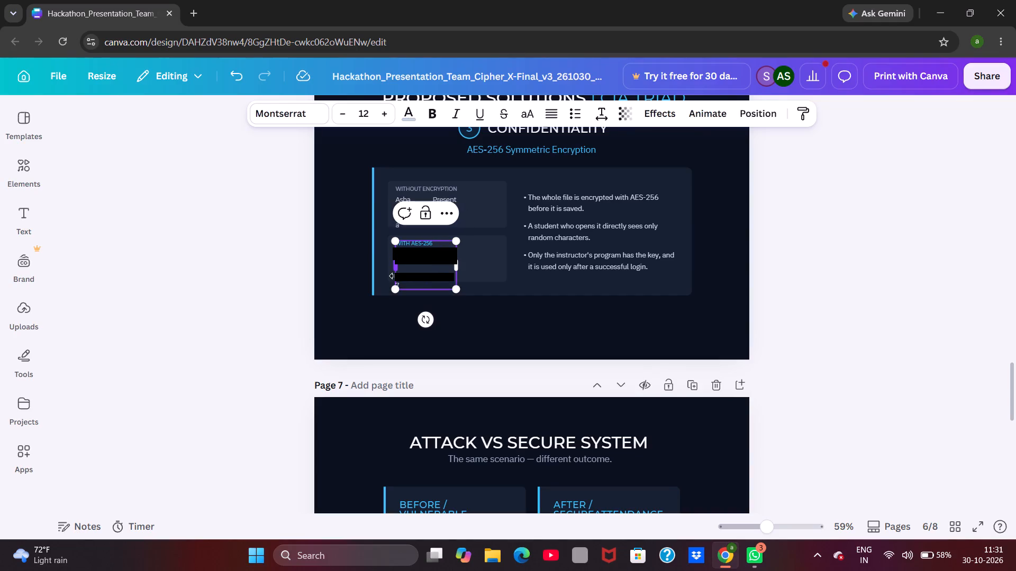
{"action": "left_click", "coordinate": [395, 276]}
{"action": "left_click", "coordinate": [398, 277]}
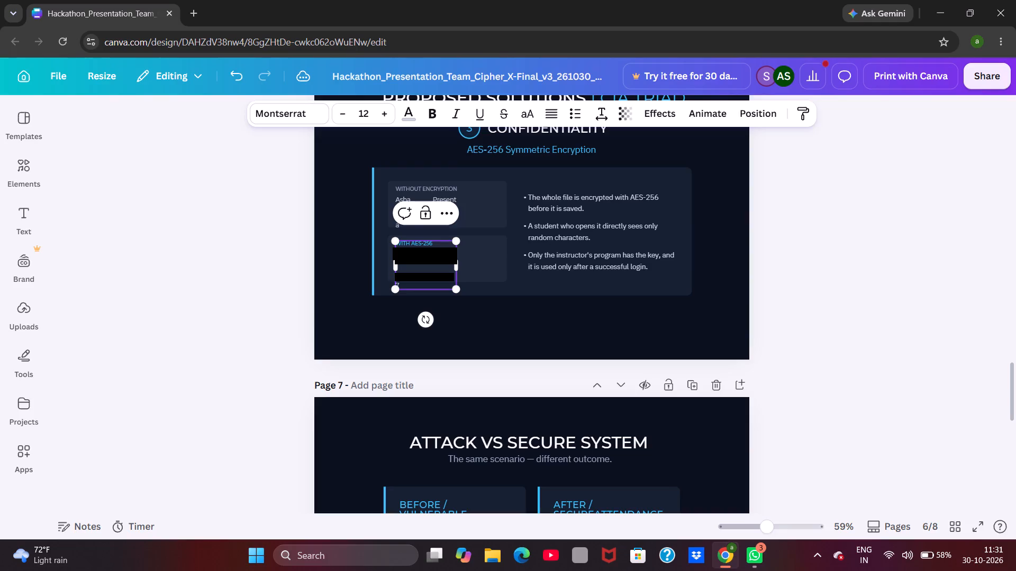
{"action": "key", "text": "Left"}
{"action": "key", "text": "BackSpace"}
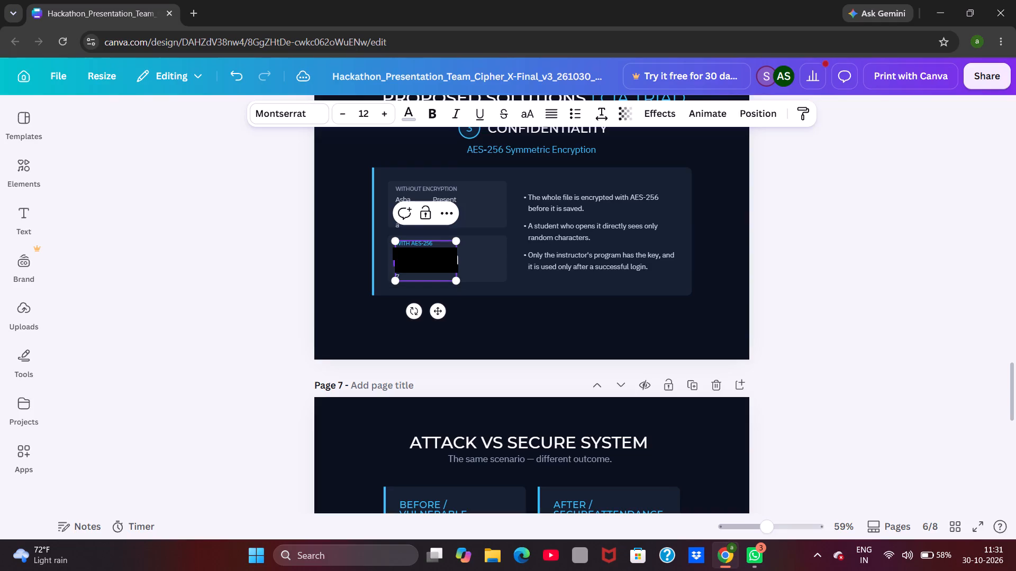
{"action": "left_click", "coordinate": [409, 274]}
{"action": "key", "text": "BackSpace"}
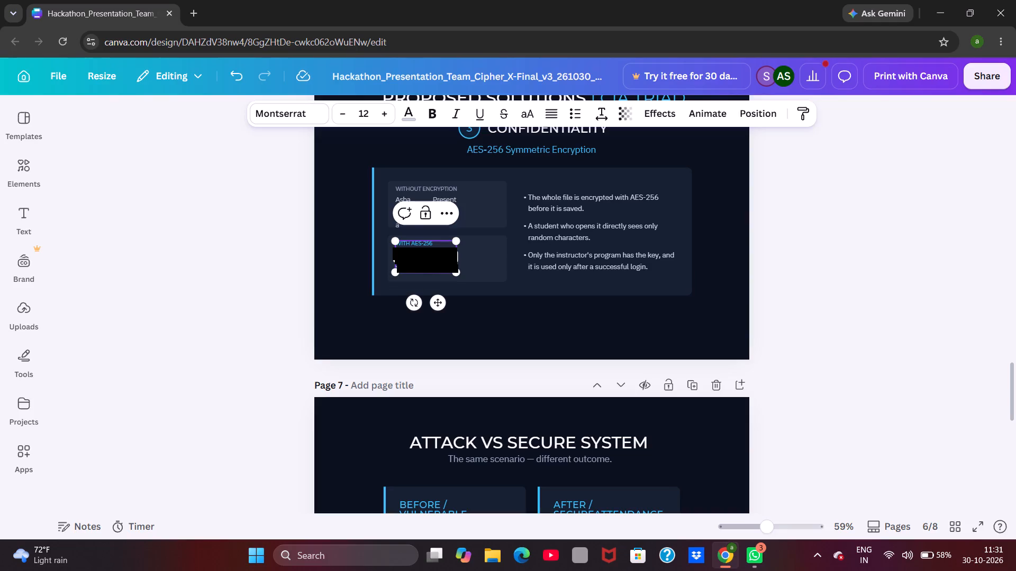
{"action": "left_click", "coordinate": [490, 251]}
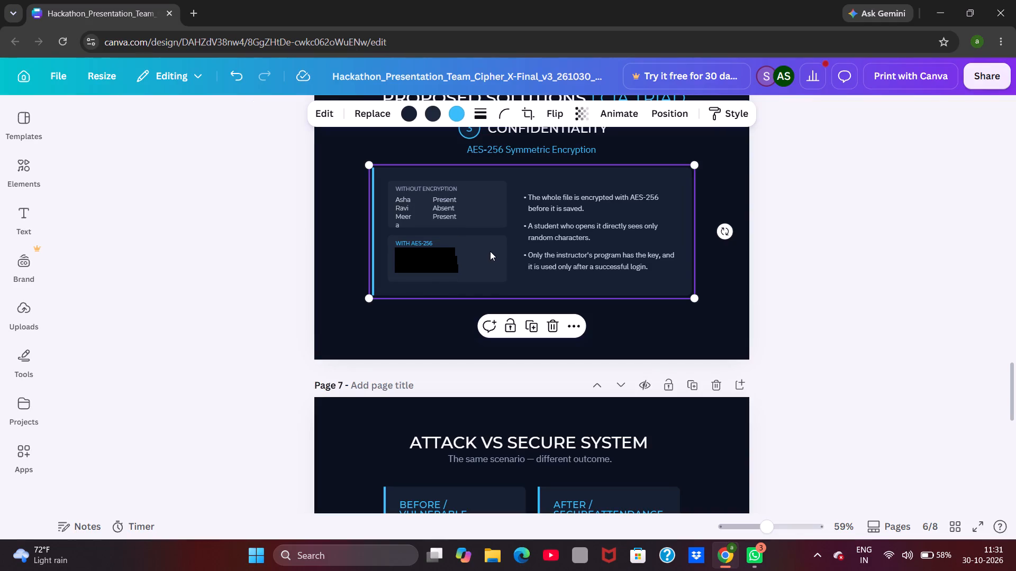
Insert the word "scrambled" after "random" in the second bullet on the CONFIDENTIALITY slide, making it "random scrambled characters.".
{"action": "left_click", "coordinate": [553, 235]}
{"action": "left_click", "coordinate": [553, 235]}
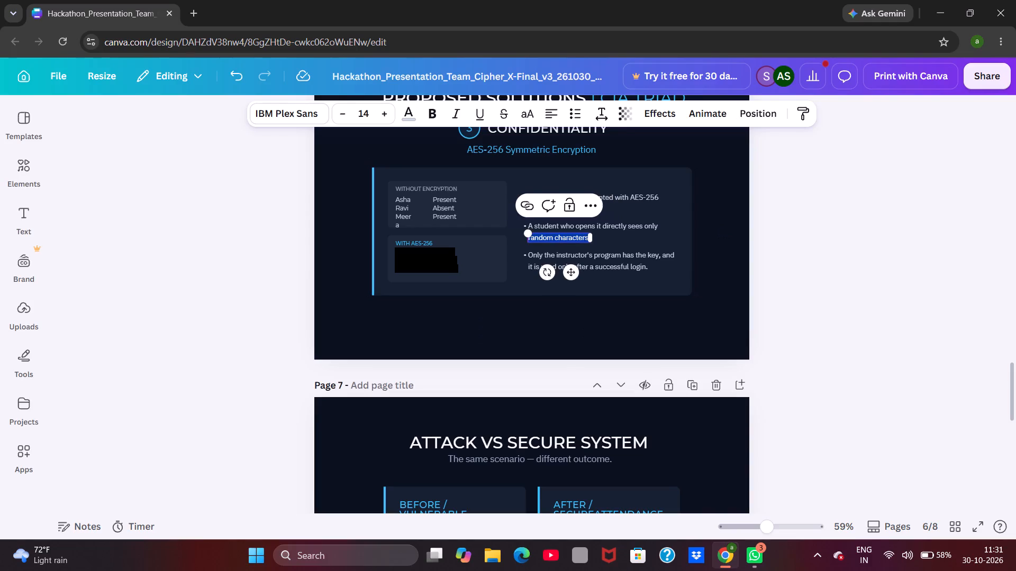
{"action": "left_click", "coordinate": [553, 235]}
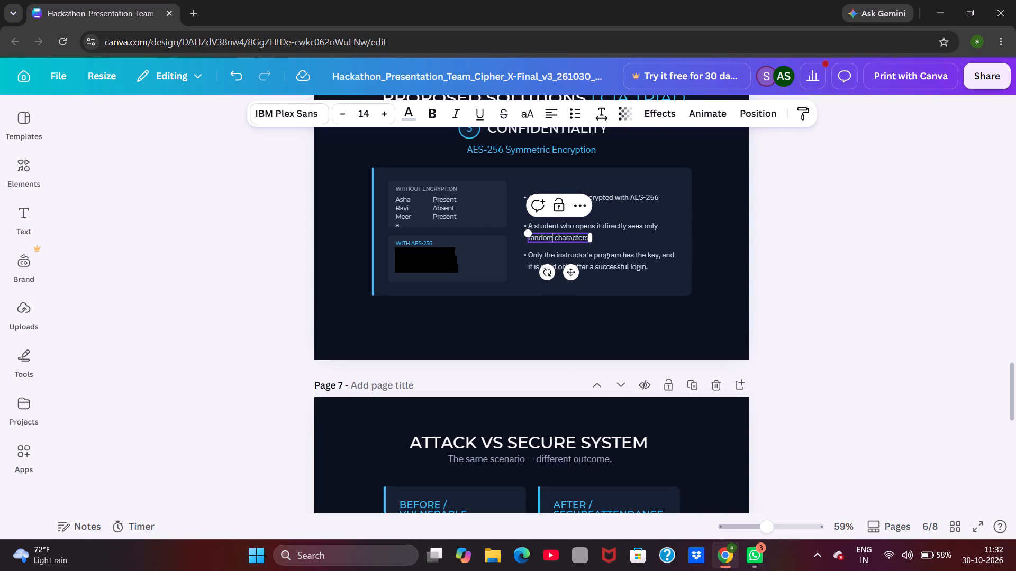
{"action": "key", "text": "space"}
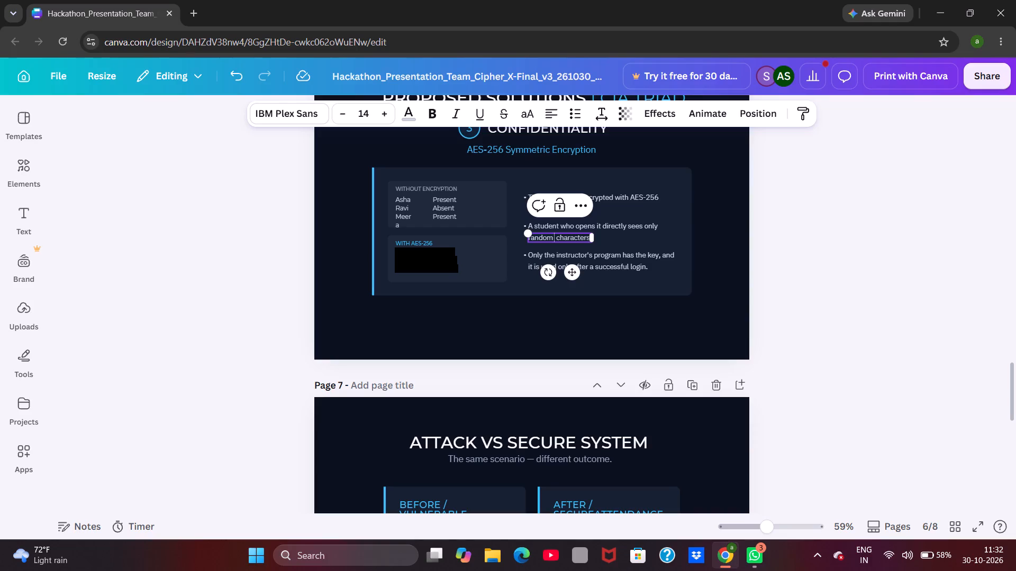
{"action": "type", "text": "scramb"}
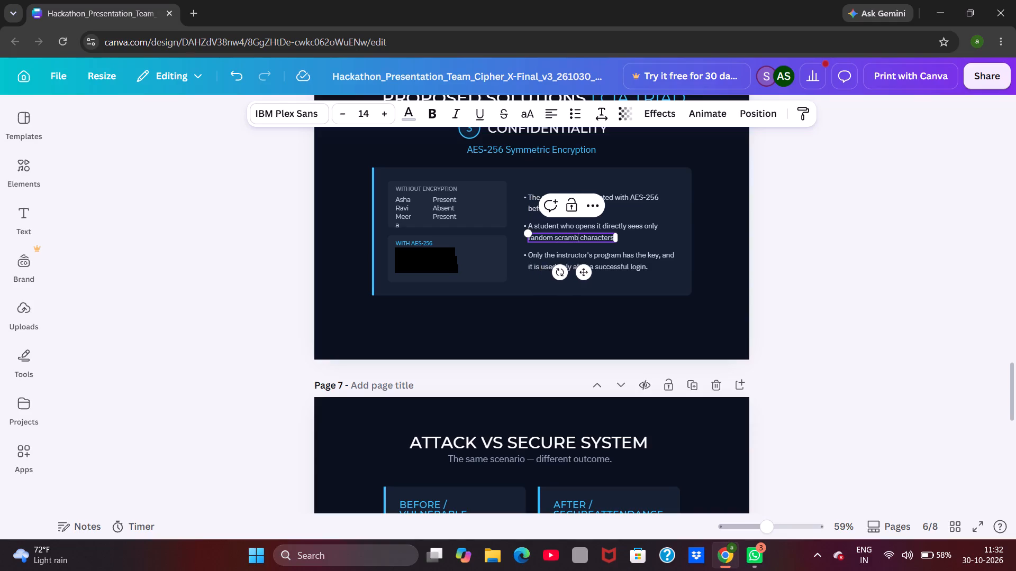
{"action": "type", "text": "led"}
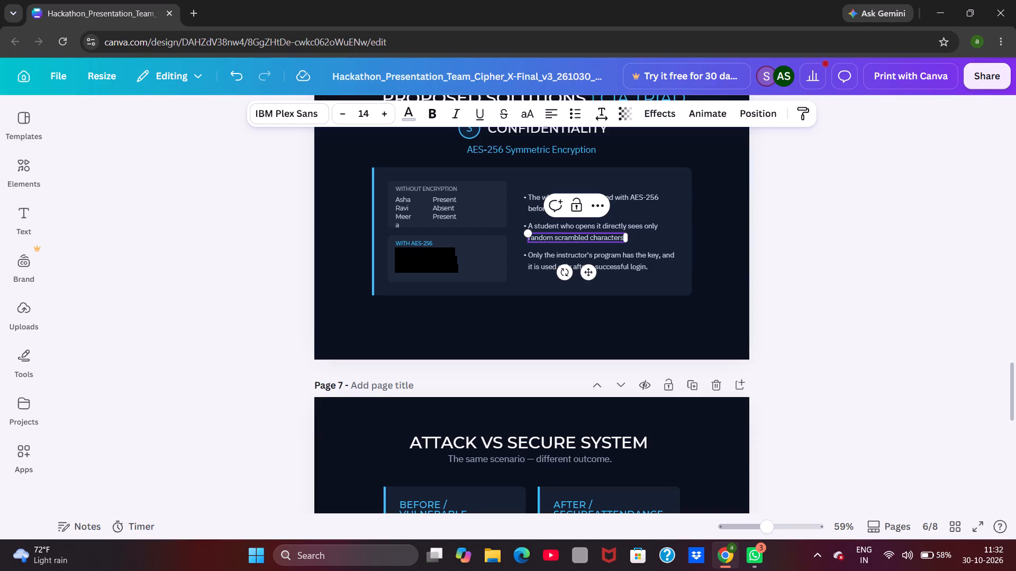
{"action": "left_click", "coordinate": [558, 297]}
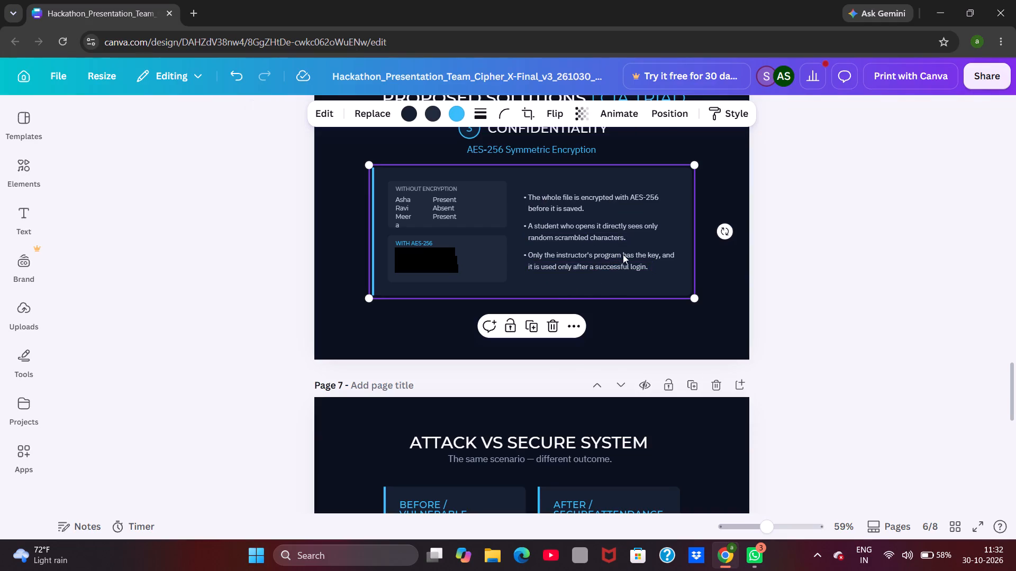
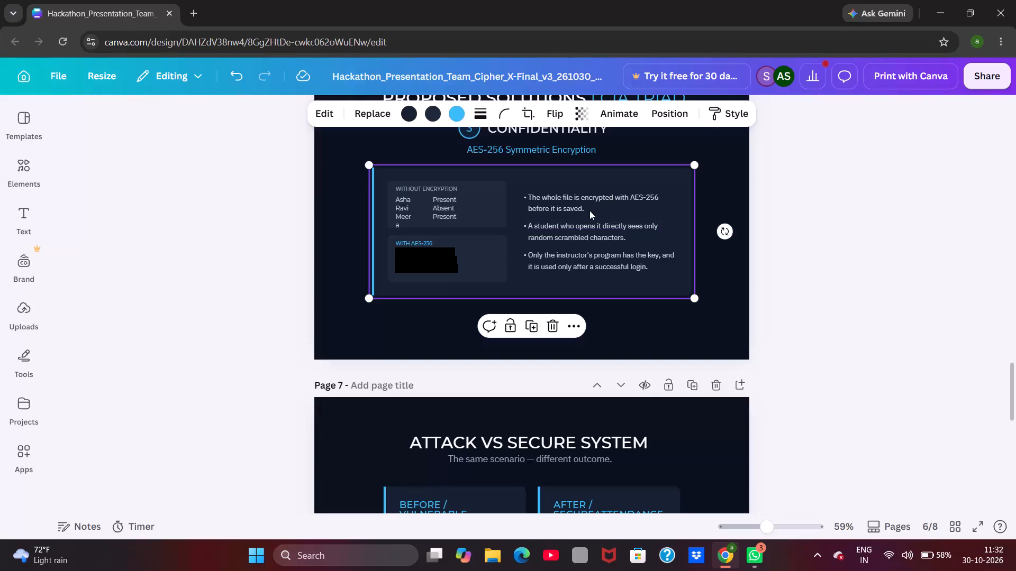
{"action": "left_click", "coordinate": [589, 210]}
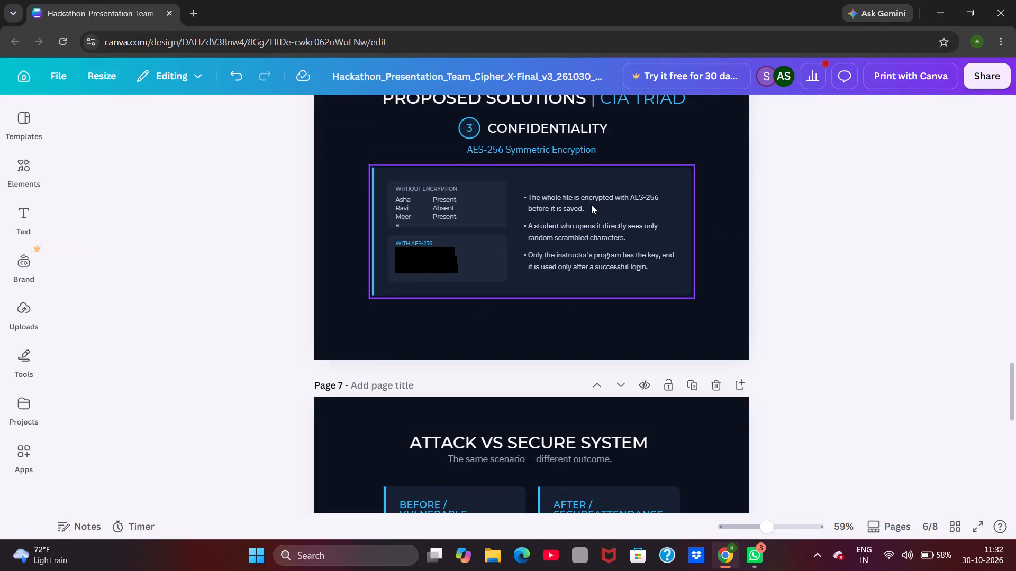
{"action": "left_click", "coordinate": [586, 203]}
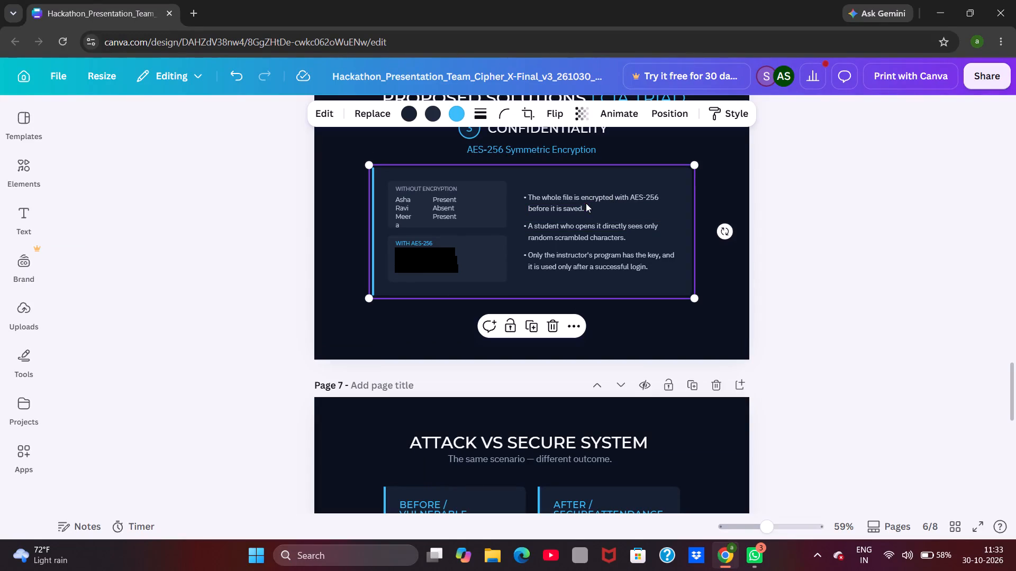
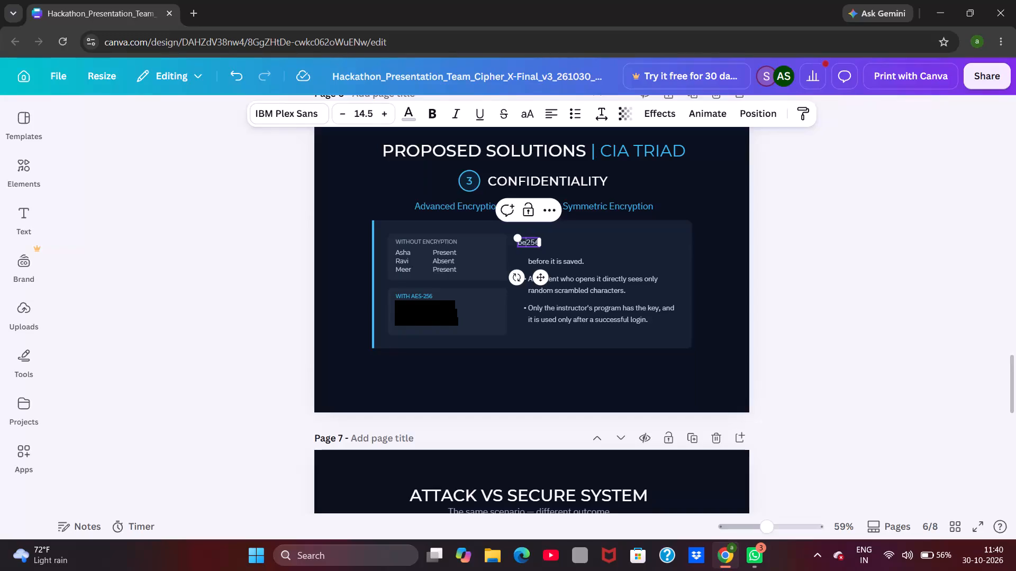
Delete the stray "be" in front of 256 in the first line of the encryption explanation.
{"action": "key", "text": "BackSpace"}
{"action": "key", "text": "BackSpace"}
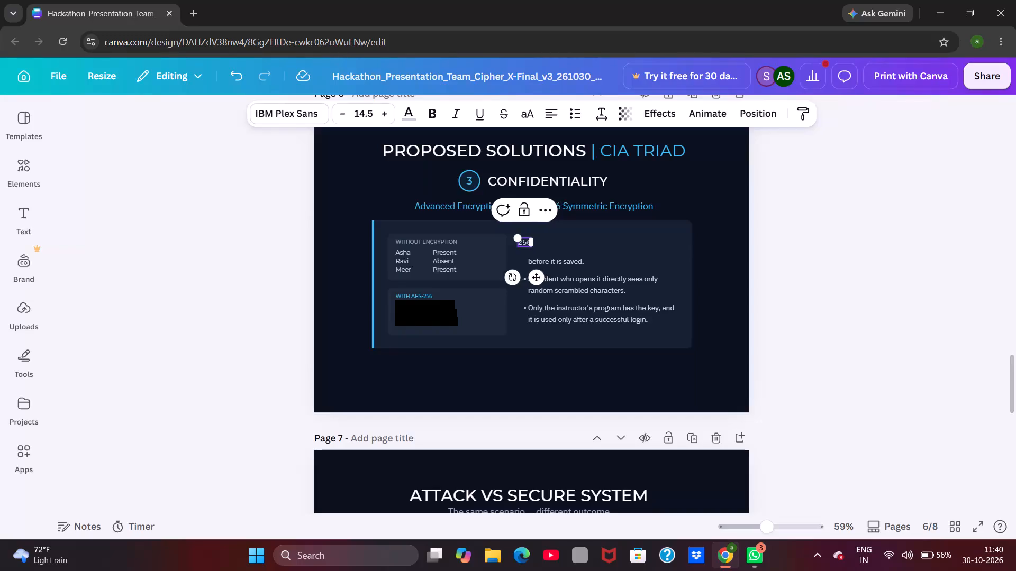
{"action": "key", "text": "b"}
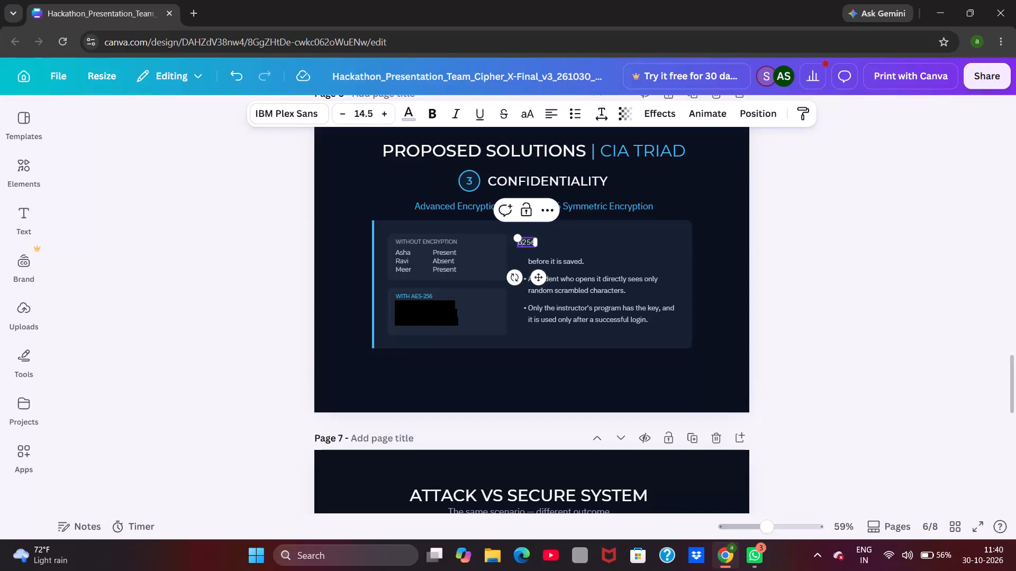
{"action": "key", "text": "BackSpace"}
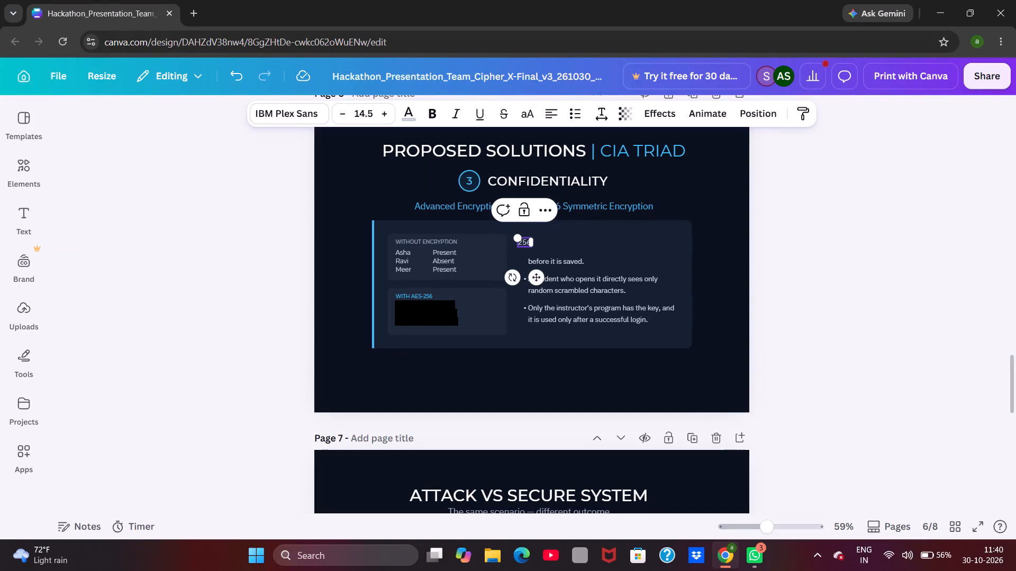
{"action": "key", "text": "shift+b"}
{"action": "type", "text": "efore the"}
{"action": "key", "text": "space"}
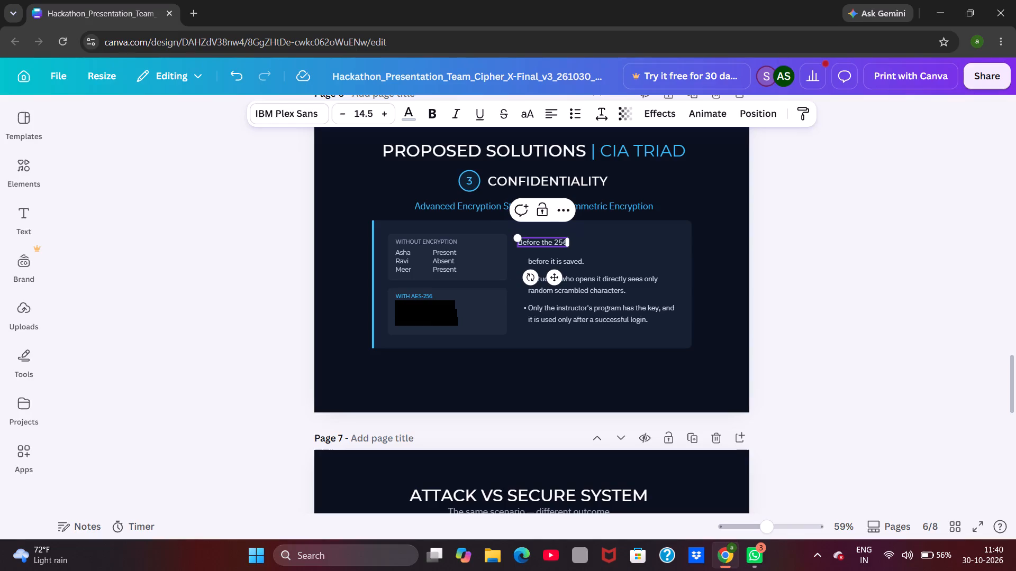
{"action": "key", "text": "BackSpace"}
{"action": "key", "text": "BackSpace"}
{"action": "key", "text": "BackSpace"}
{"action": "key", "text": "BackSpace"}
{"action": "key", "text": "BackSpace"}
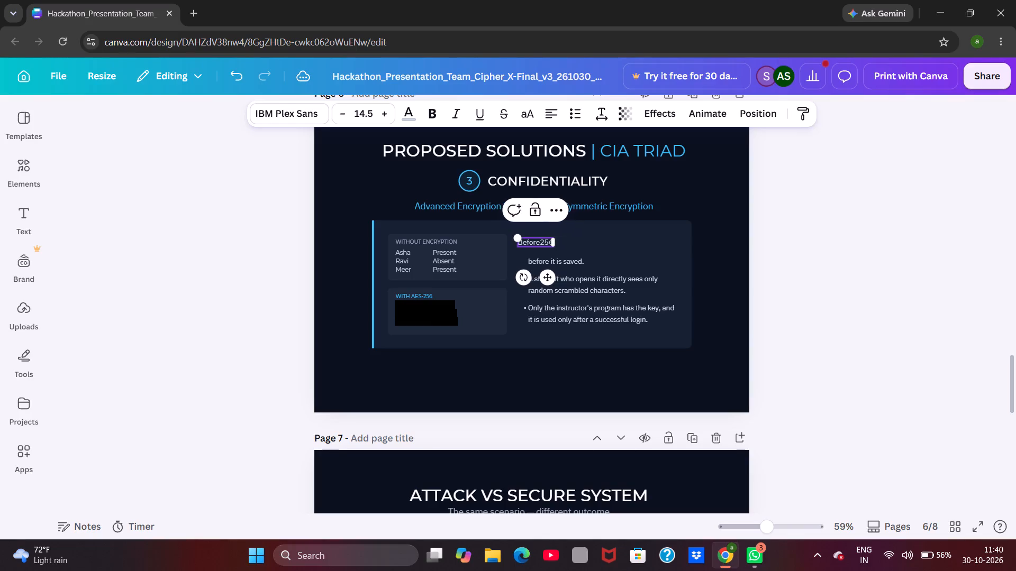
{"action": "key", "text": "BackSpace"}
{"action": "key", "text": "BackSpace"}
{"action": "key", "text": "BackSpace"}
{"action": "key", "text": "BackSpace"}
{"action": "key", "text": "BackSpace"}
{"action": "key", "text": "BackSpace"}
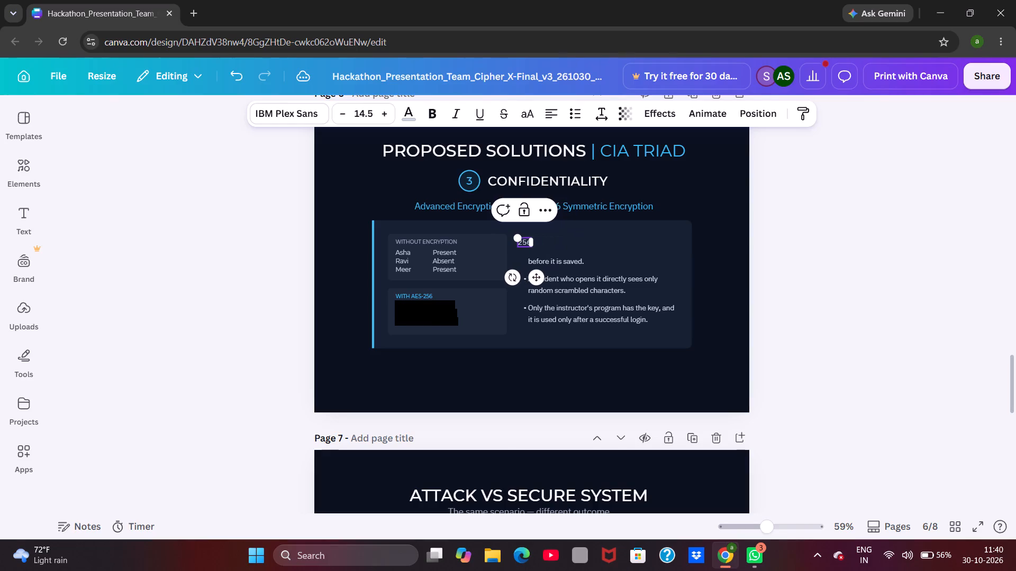
Begin the first line of the encryption explanation with "The whole" ahead of 256.
{"action": "key", "text": "shift+t"}
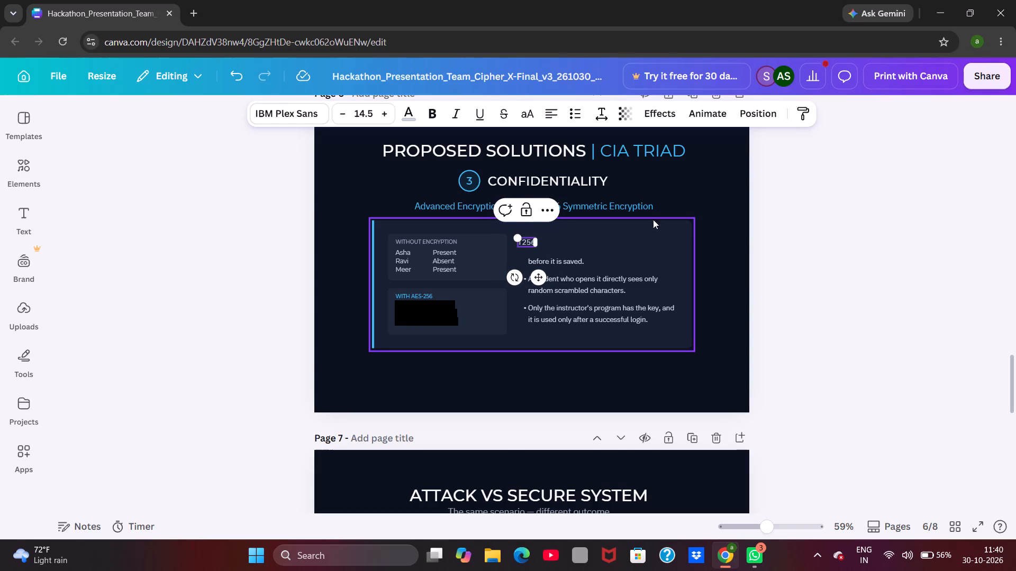
{"action": "key", "text": "h"}
{"action": "key", "text": "e"}
{"action": "key", "text": "space"}
{"action": "type", "text": "whole"}
{"action": "key", "text": "space"}
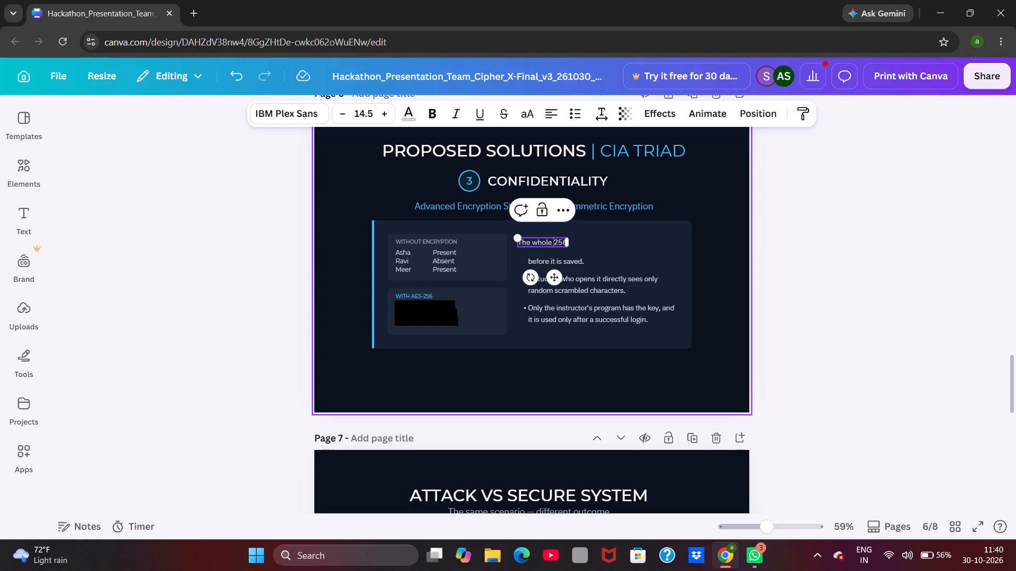
Continue the first explanation line with "attendance file is" after "The whole".
{"action": "left_click", "coordinate": [664, 133]}
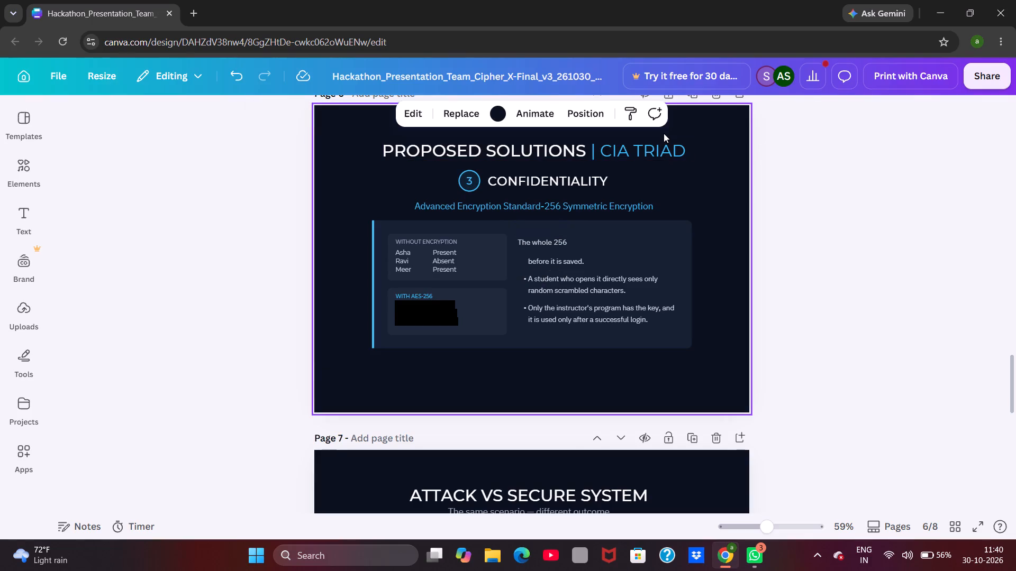
{"action": "type", "text": "att"}
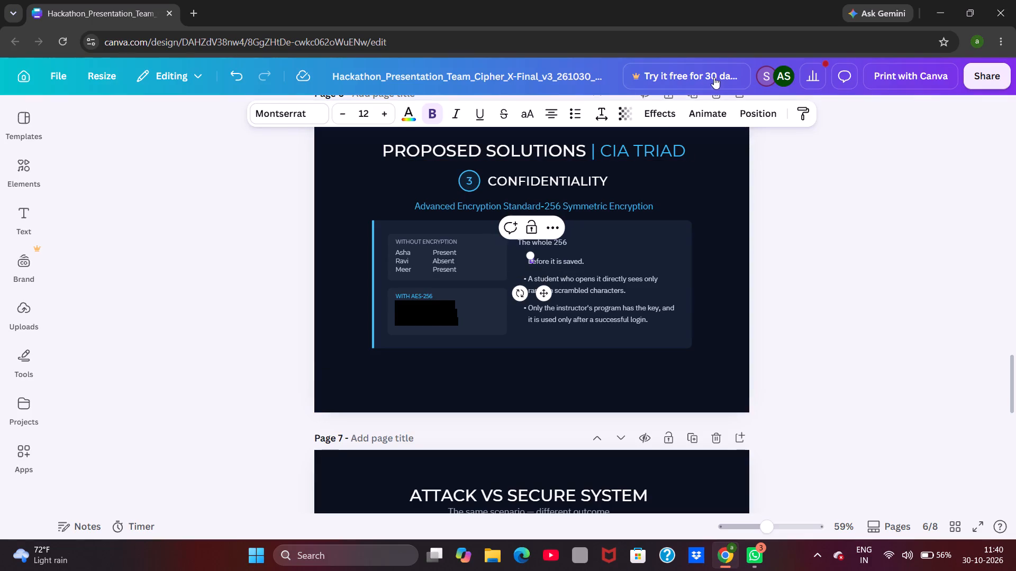
{"action": "left_click", "coordinate": [595, 236]}
{"action": "left_click", "coordinate": [554, 237]}
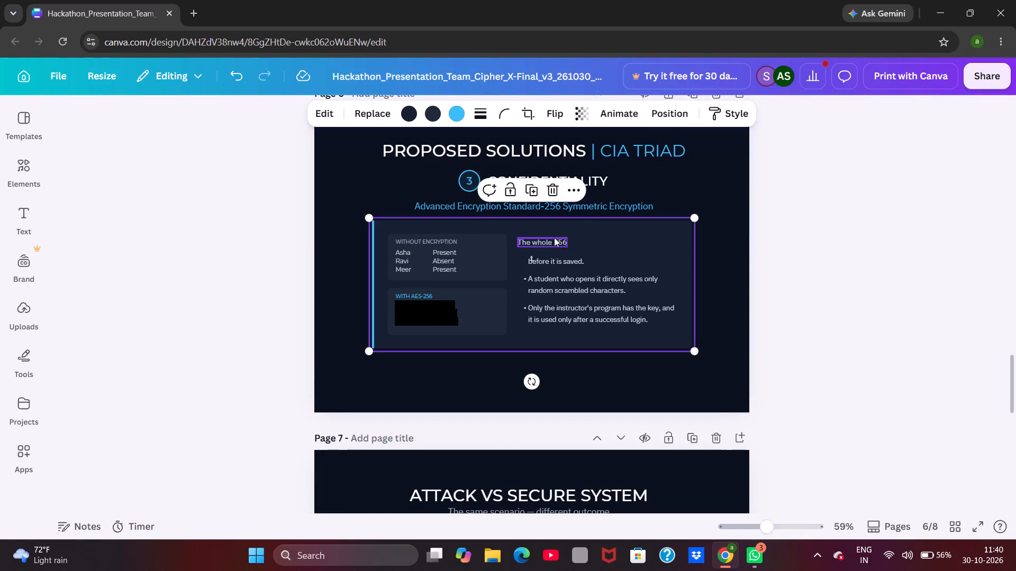
{"action": "left_click", "coordinate": [554, 237]}
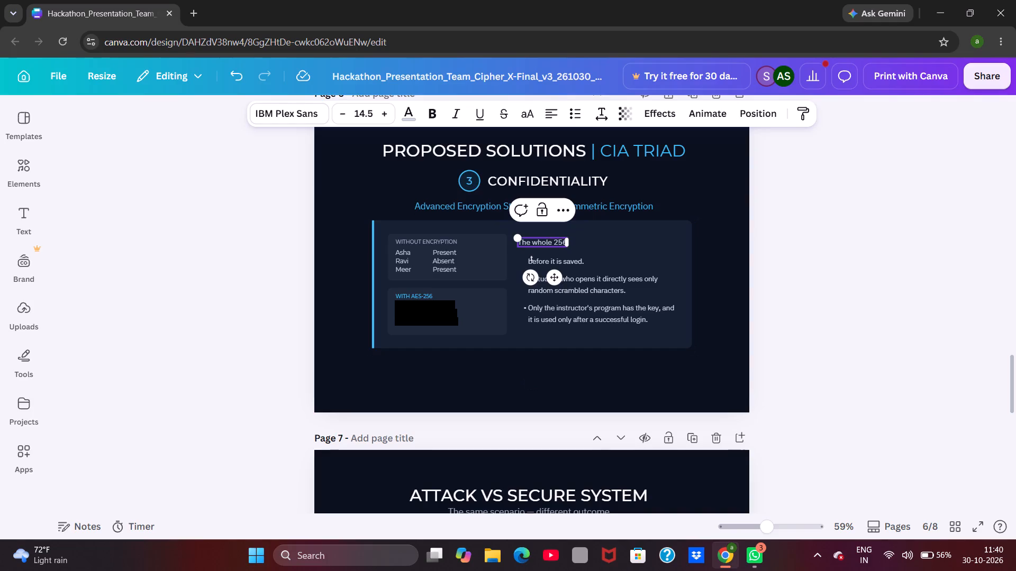
{"action": "type", "text": "att"}
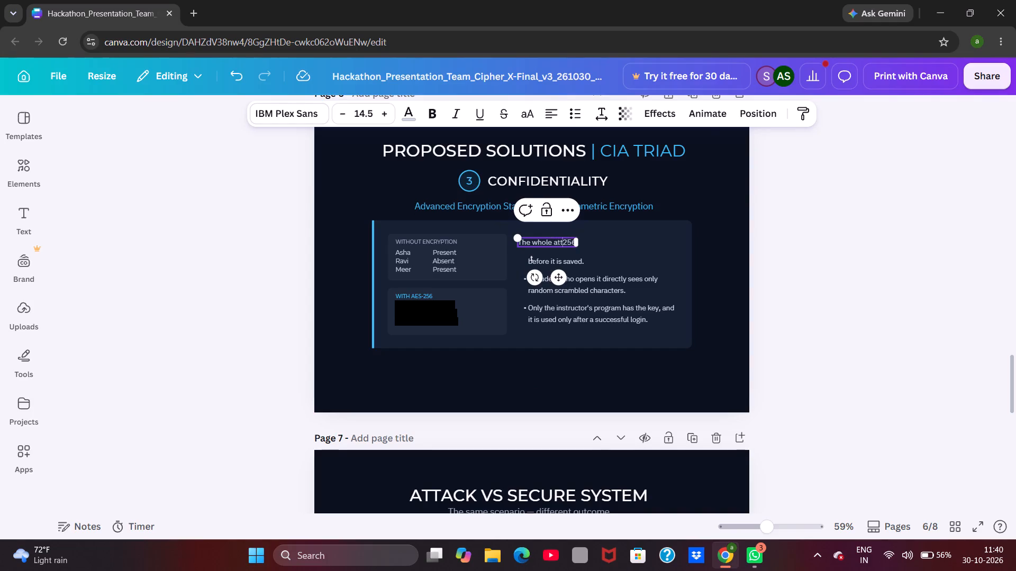
{"action": "type", "text": "endance"}
{"action": "key", "text": "space"}
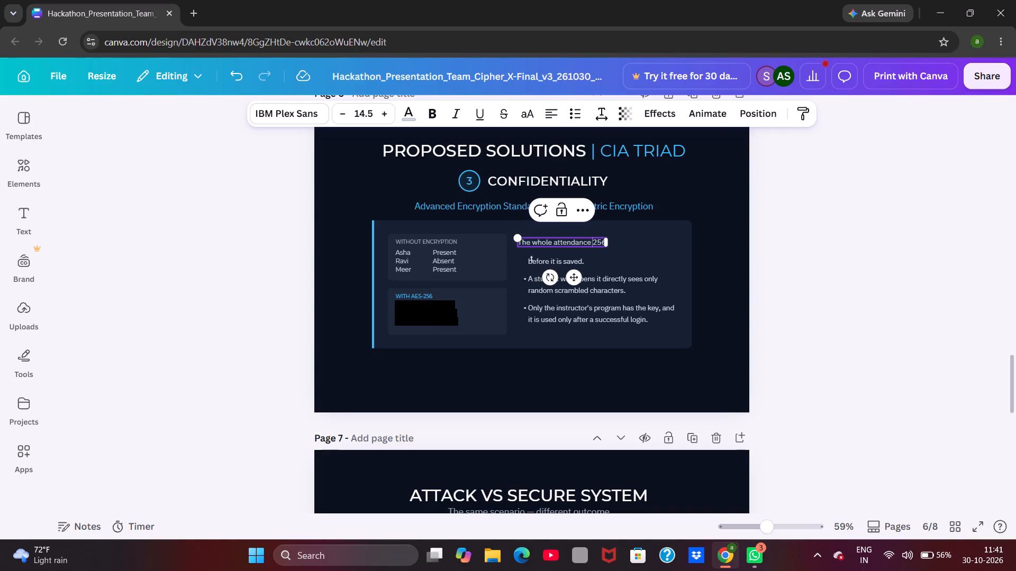
{"action": "type", "text": "file"}
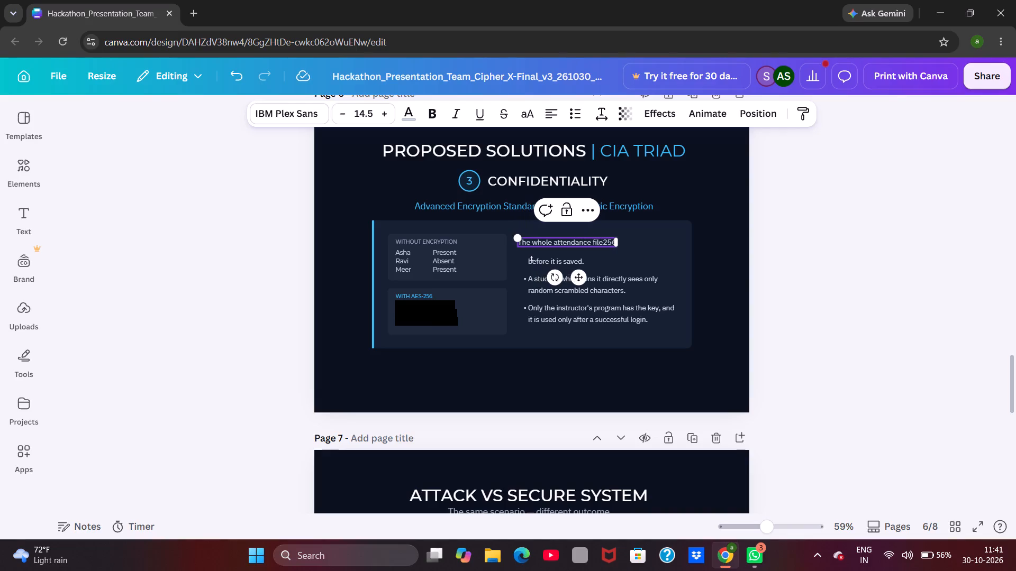
{"action": "key", "text": "space"}
{"action": "type", "text": "is"}
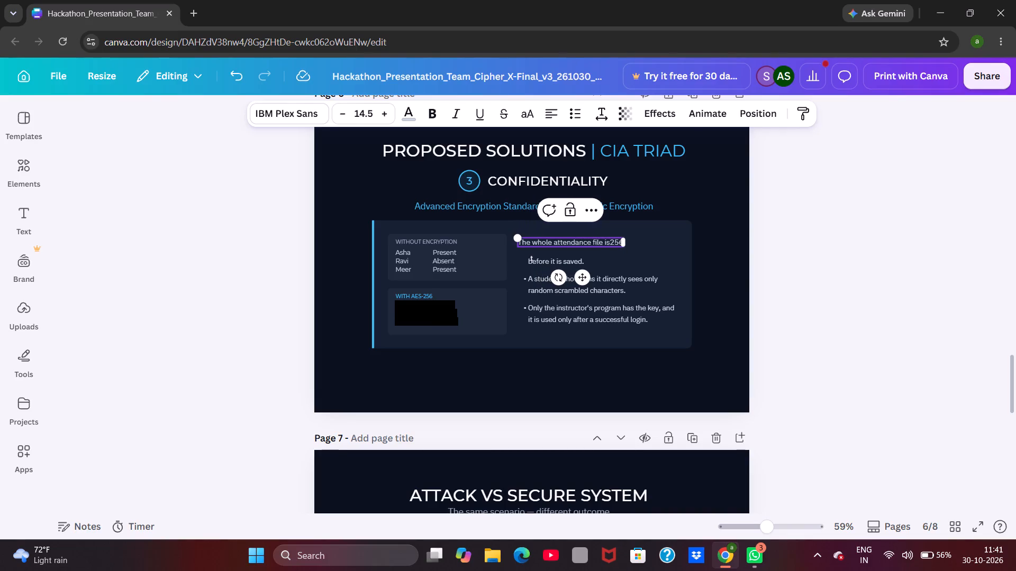
Add the word "encrypted" after "attendance file is" in the first explanation line.
{"action": "key", "text": "space"}
{"action": "type", "text": "env"}
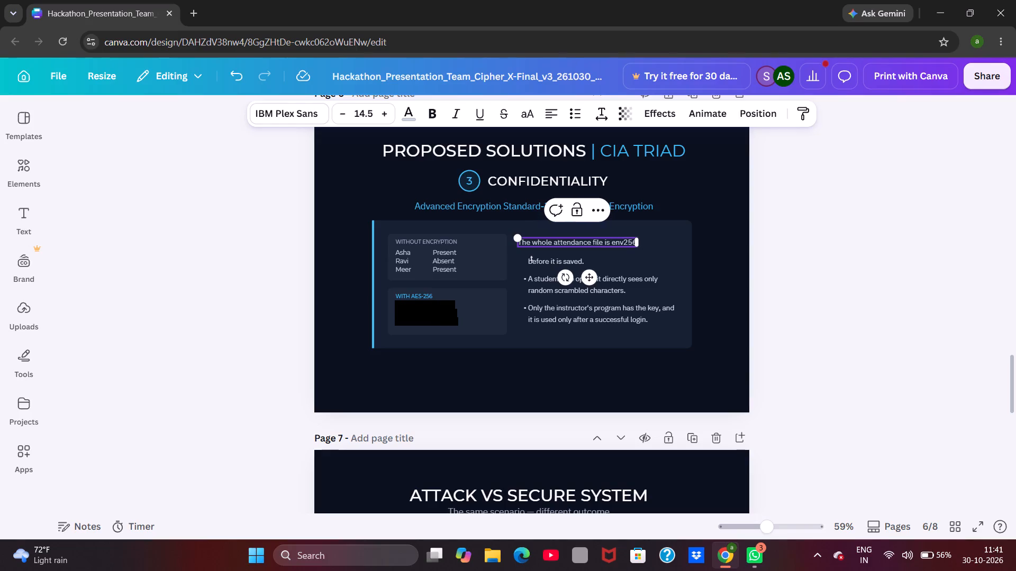
{"action": "type", "text": "=crypted"}
{"action": "key", "text": "space"}
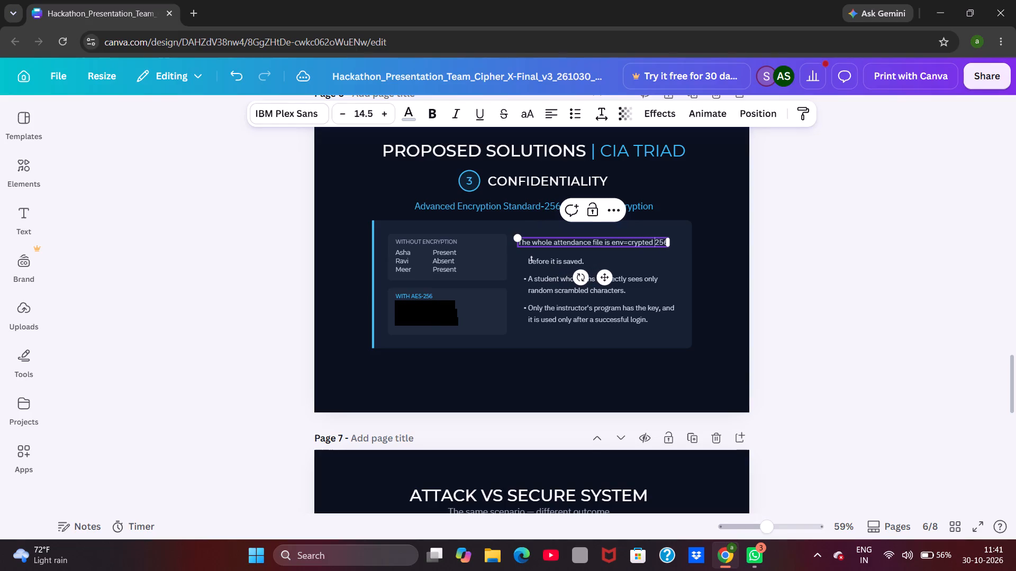
{"action": "key", "text": "BackSpace"}
{"action": "key", "text": "BackSpace"}
{"action": "key", "text": "BackSpace"}
{"action": "key", "text": "BackSpace"}
{"action": "key", "text": "BackSpace"}
{"action": "key", "text": "BackSpace"}
{"action": "key", "text": "BackSpace"}
{"action": "key", "text": "BackSpace"}
{"action": "key", "text": "BackSpace"}
{"action": "key", "text": "BackSpace"}
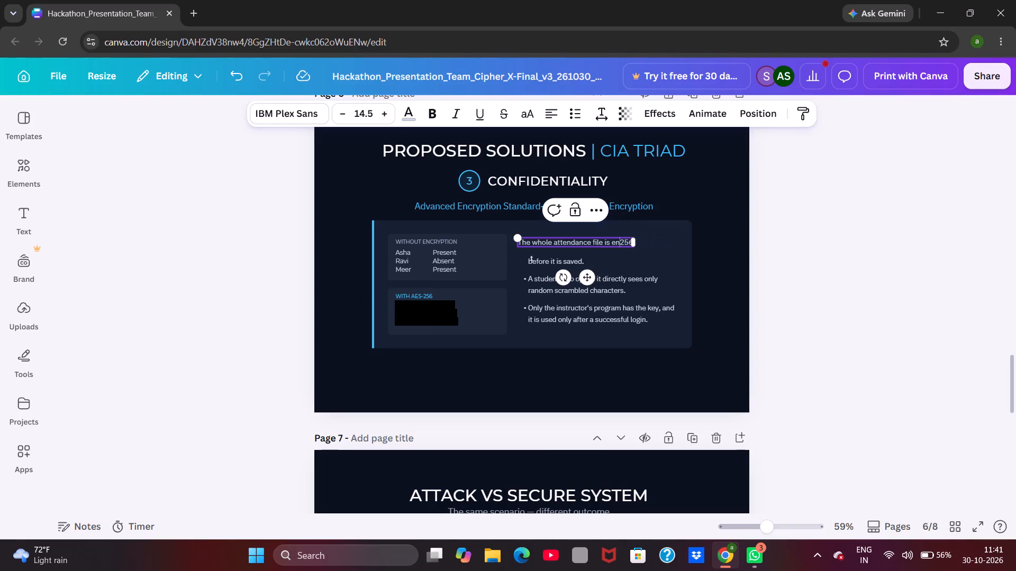
{"action": "type", "text": "cry"}
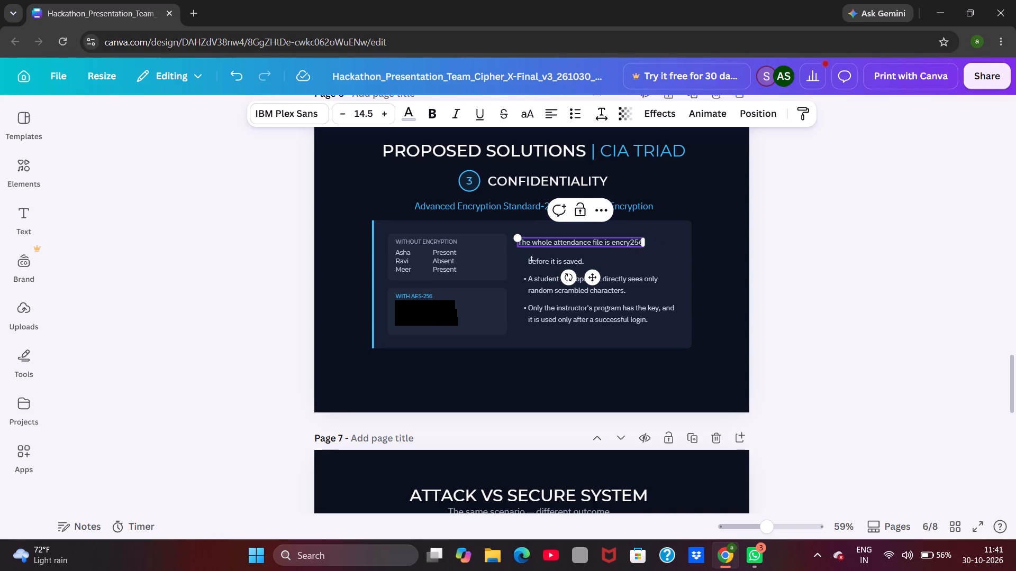
{"action": "type", "text": "pted"}
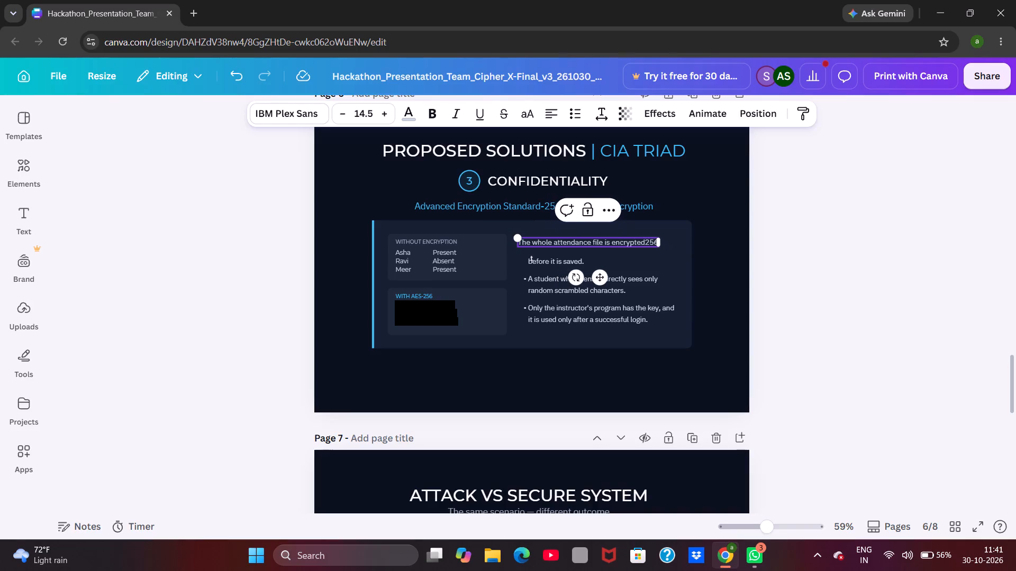
Insert "with AES-" directly before 256 to complete the phrase "encrypted with AES-256".
{"action": "key", "text": "space"}
{"action": "type", "text": "q"}
{"action": "key", "text": "BackSpace"}
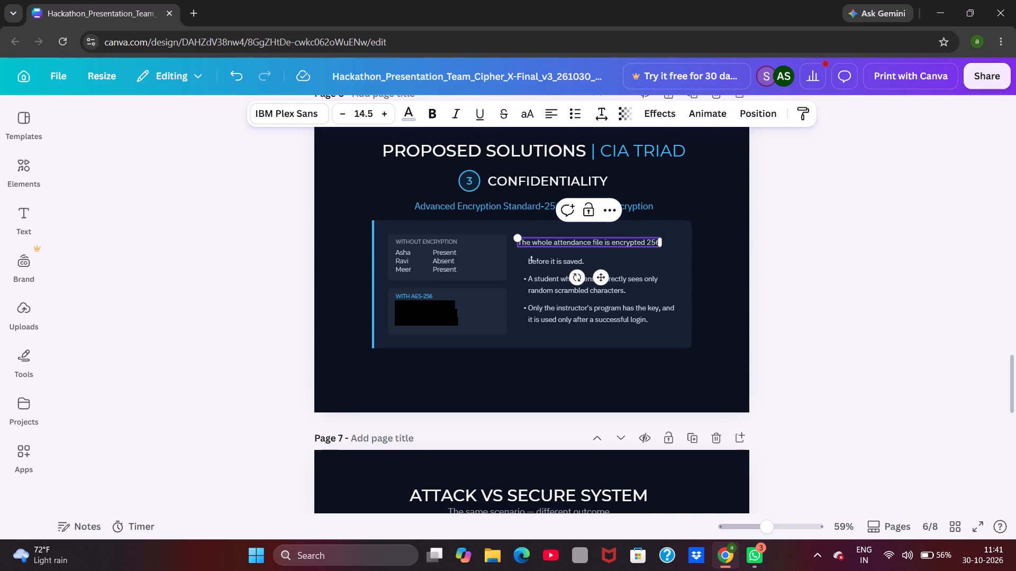
{"action": "type", "text": "with"}
{"action": "key", "text": "space"}
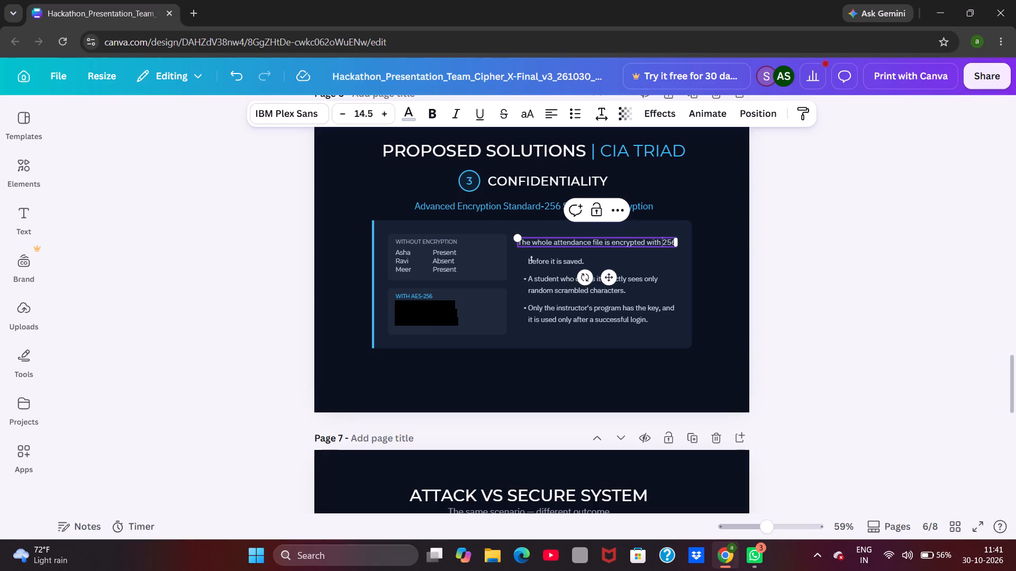
{"action": "type", "text": "AE"}
{"action": "key", "text": "shift+s"}
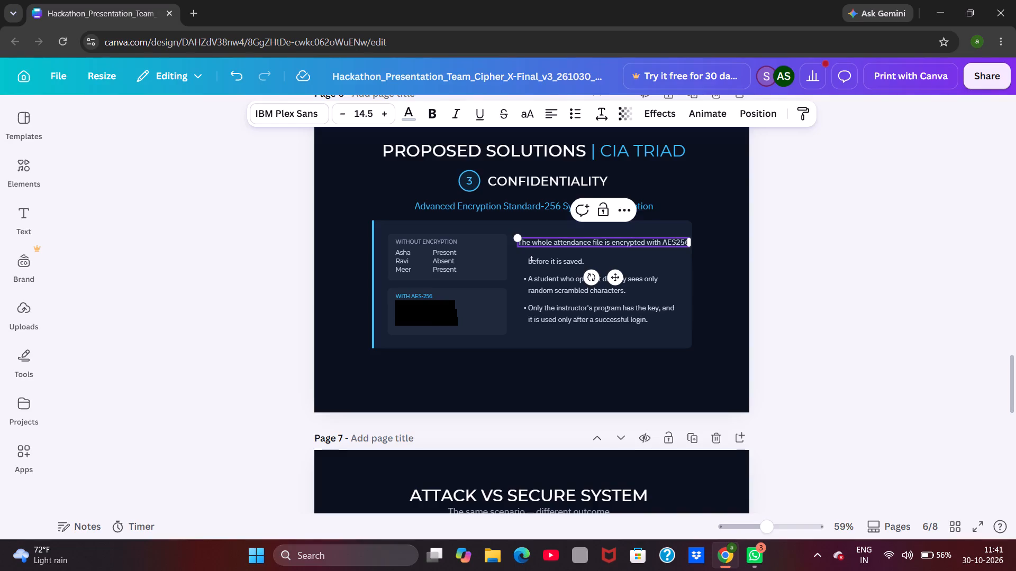
{"action": "key", "text": "minus"}
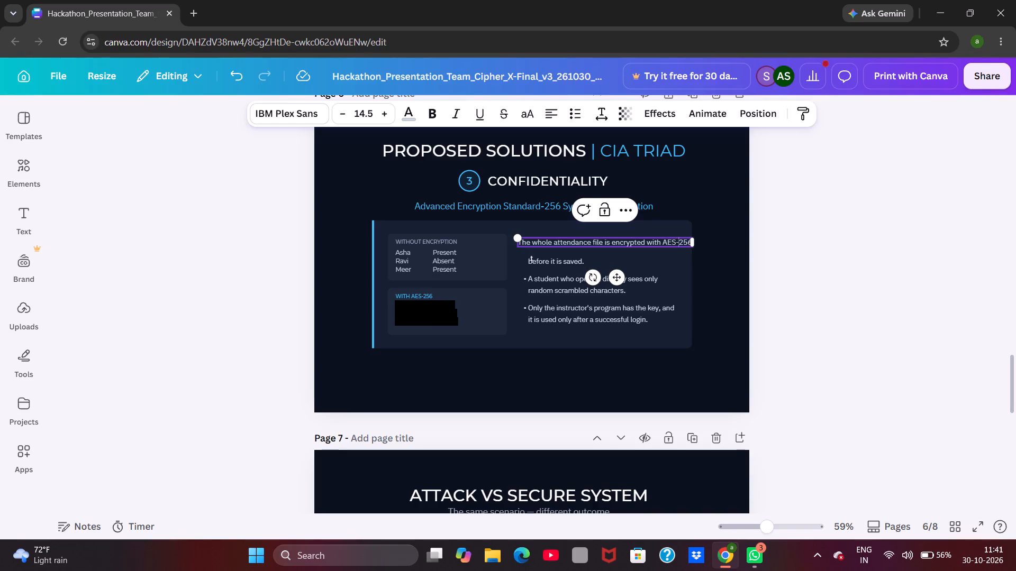
Narrow the attendance sentence's text box so it stays inside the card, wrapping 256 onto a second line.
{"action": "left_click", "coordinate": [693, 240]}
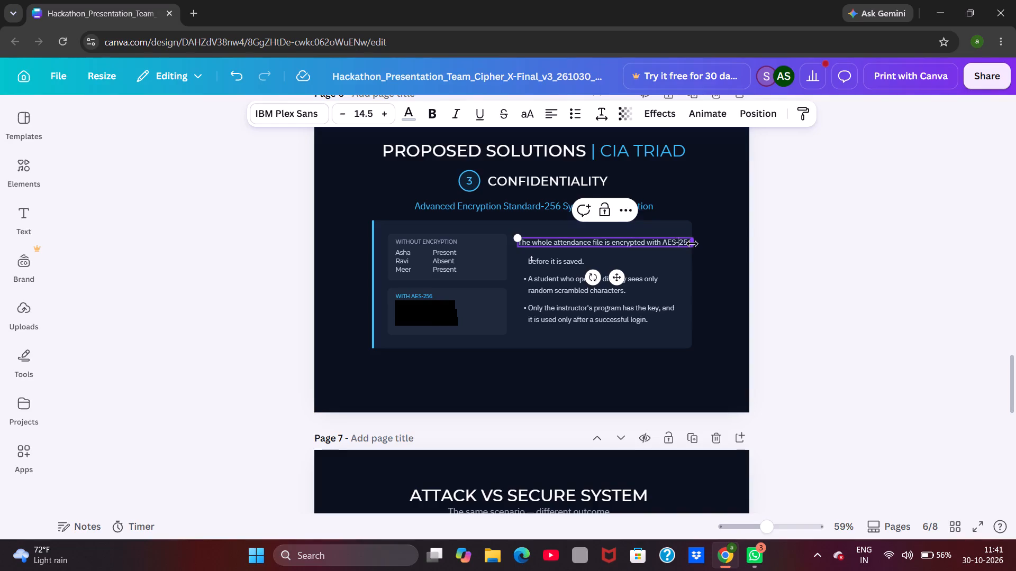
{"action": "left_click", "coordinate": [692, 244]}
{"action": "left_click", "coordinate": [692, 244]}
{"action": "left_click_drag", "start_coordinate": [692, 244], "coordinate": [684, 240]}
{"action": "left_click", "coordinate": [684, 240]}
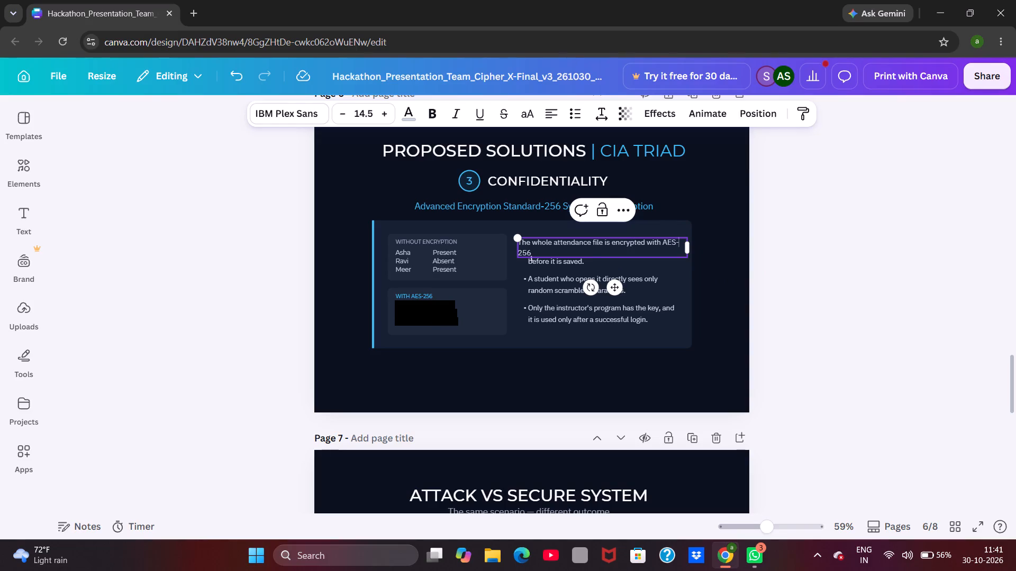
{"action": "left_click", "coordinate": [538, 250]}
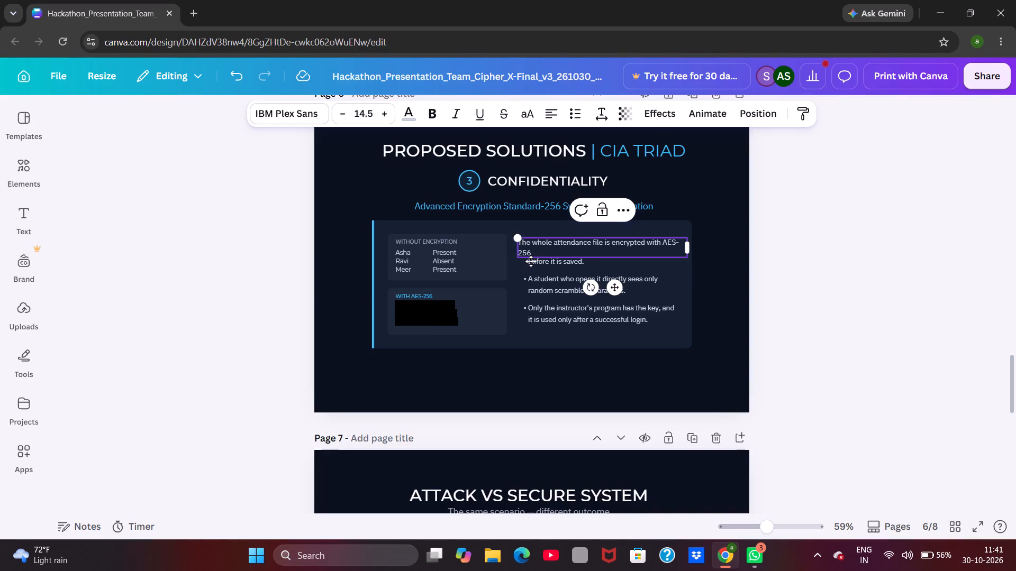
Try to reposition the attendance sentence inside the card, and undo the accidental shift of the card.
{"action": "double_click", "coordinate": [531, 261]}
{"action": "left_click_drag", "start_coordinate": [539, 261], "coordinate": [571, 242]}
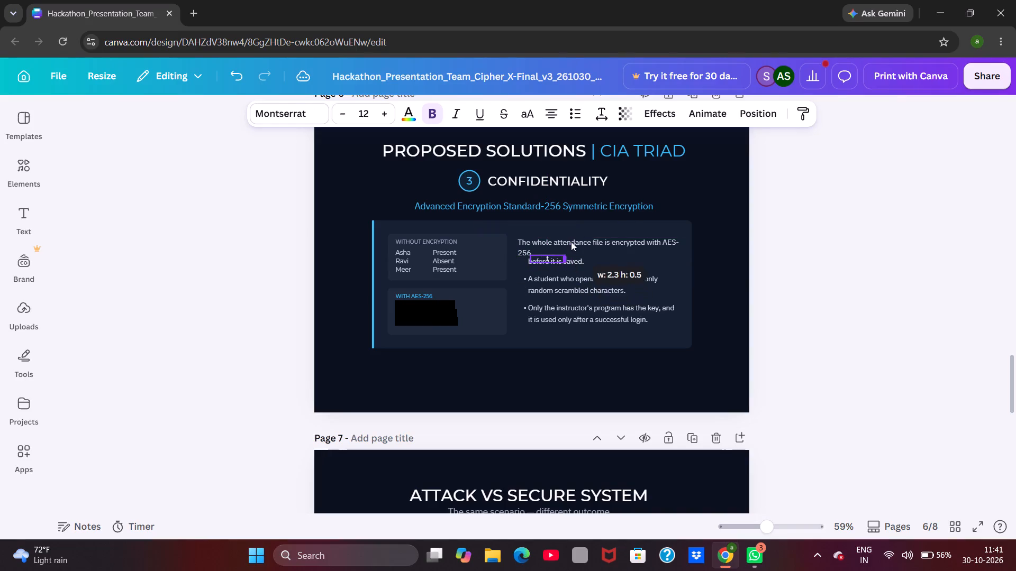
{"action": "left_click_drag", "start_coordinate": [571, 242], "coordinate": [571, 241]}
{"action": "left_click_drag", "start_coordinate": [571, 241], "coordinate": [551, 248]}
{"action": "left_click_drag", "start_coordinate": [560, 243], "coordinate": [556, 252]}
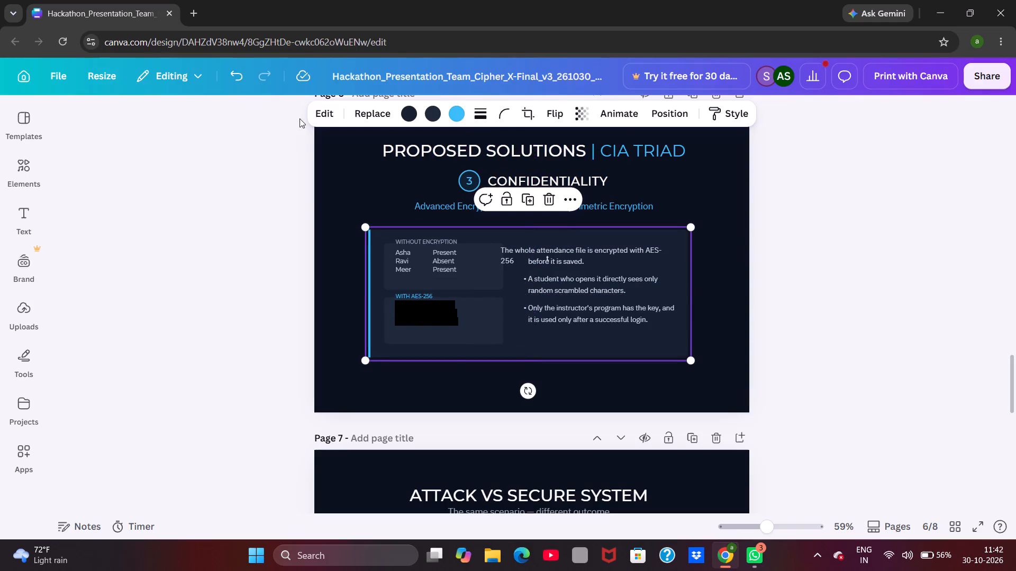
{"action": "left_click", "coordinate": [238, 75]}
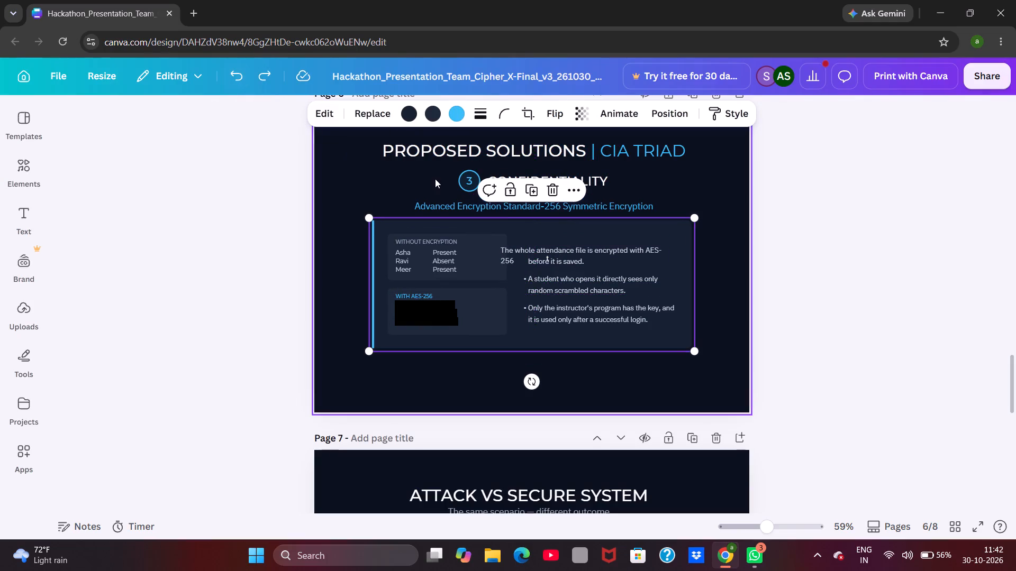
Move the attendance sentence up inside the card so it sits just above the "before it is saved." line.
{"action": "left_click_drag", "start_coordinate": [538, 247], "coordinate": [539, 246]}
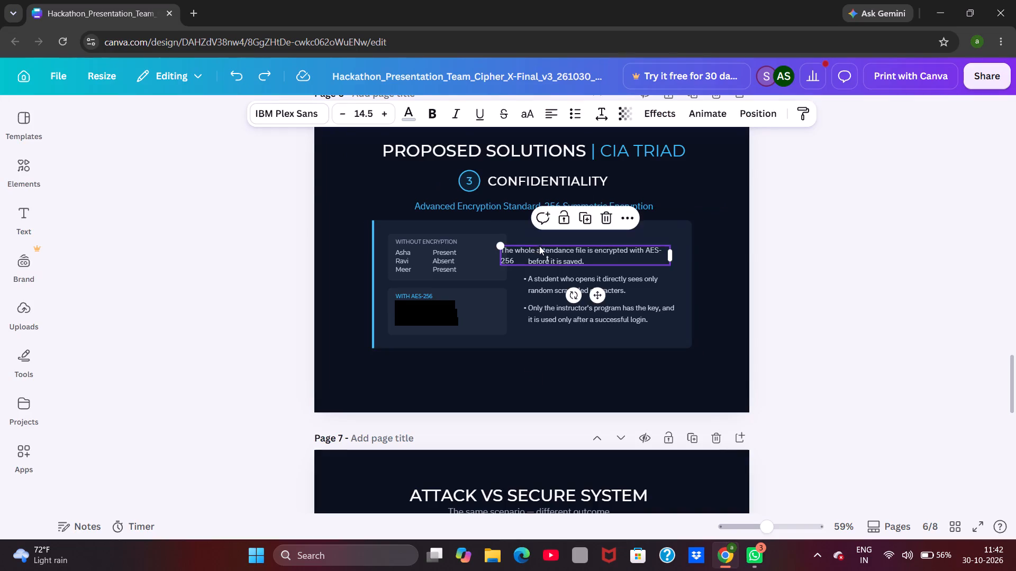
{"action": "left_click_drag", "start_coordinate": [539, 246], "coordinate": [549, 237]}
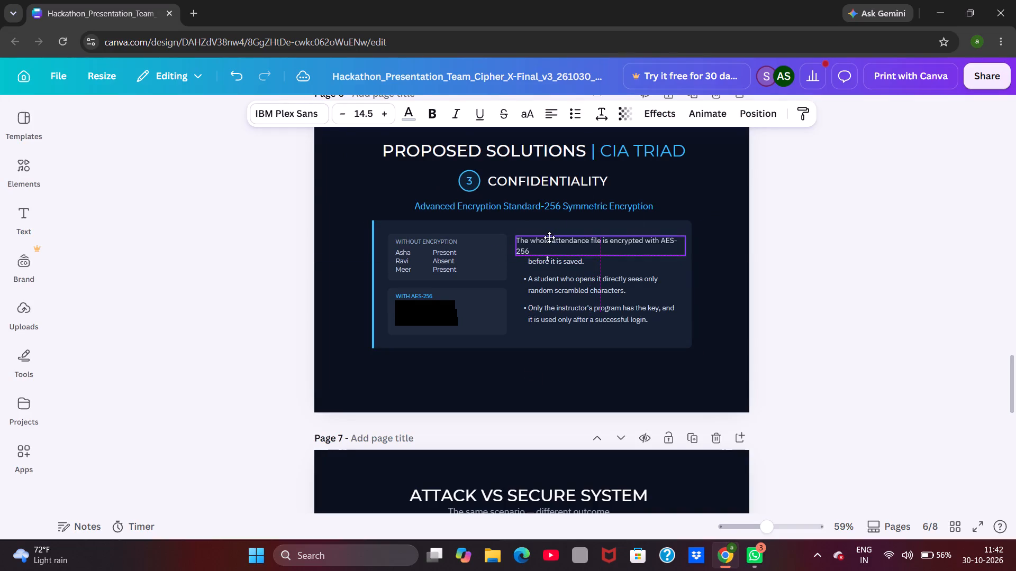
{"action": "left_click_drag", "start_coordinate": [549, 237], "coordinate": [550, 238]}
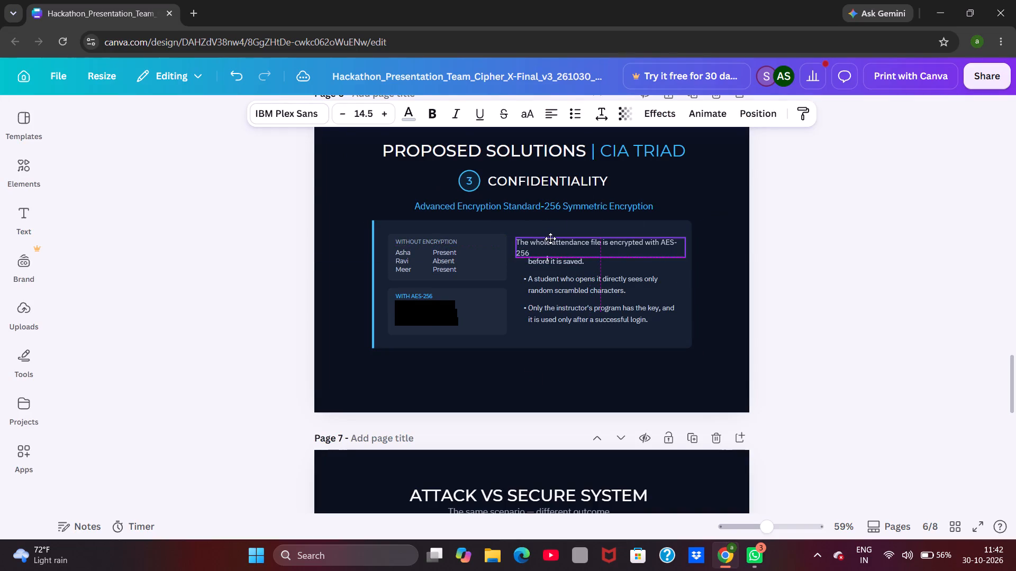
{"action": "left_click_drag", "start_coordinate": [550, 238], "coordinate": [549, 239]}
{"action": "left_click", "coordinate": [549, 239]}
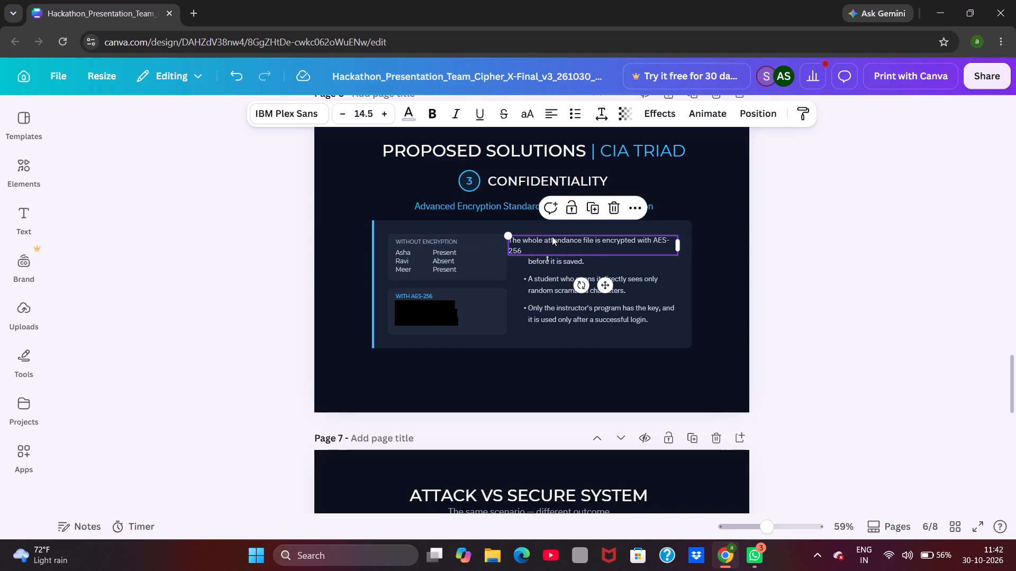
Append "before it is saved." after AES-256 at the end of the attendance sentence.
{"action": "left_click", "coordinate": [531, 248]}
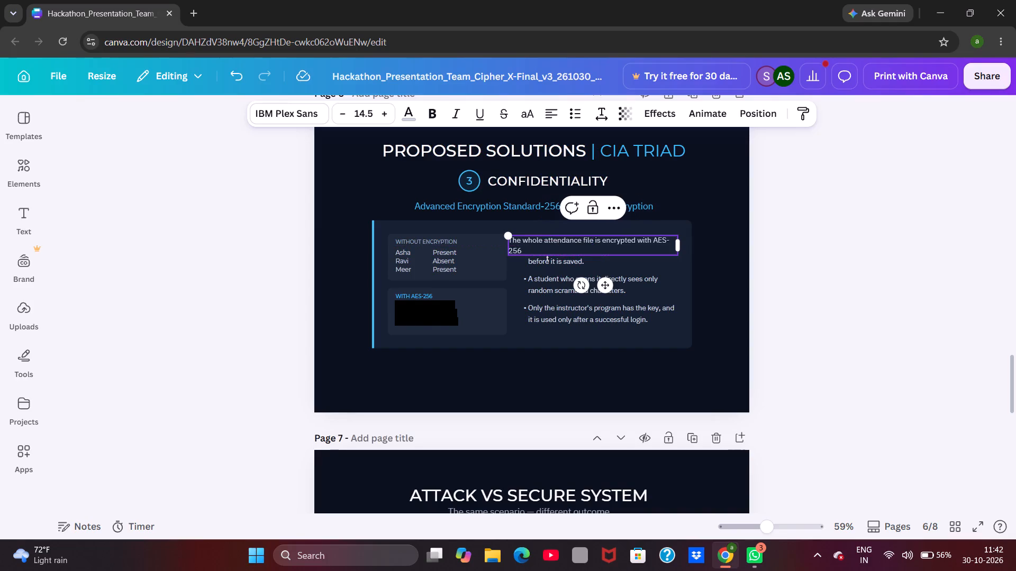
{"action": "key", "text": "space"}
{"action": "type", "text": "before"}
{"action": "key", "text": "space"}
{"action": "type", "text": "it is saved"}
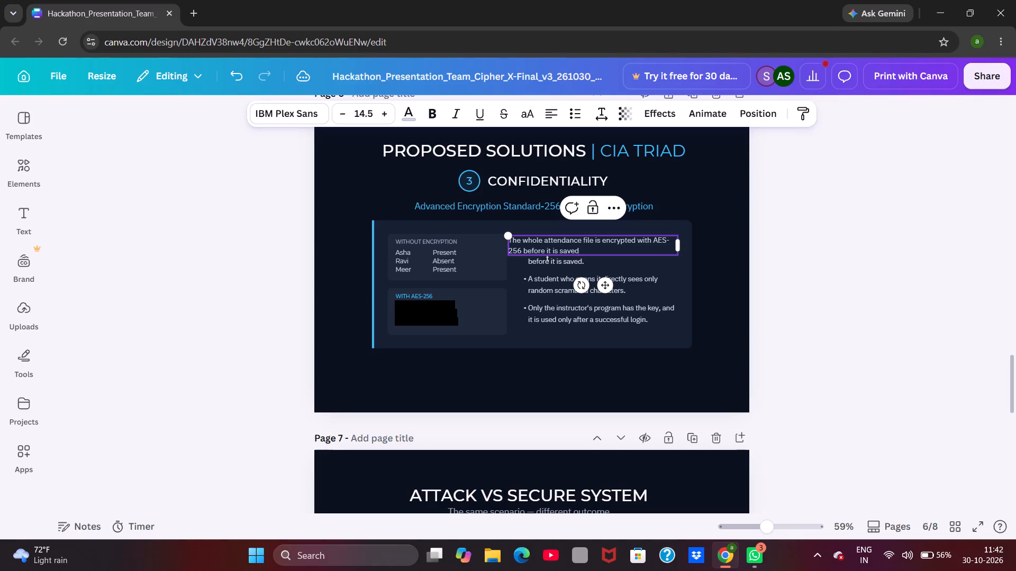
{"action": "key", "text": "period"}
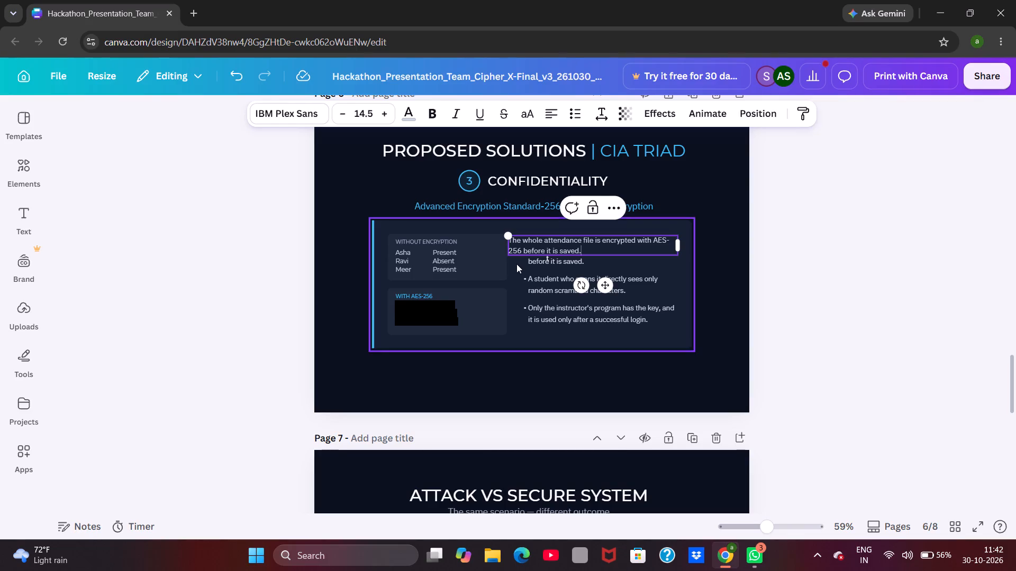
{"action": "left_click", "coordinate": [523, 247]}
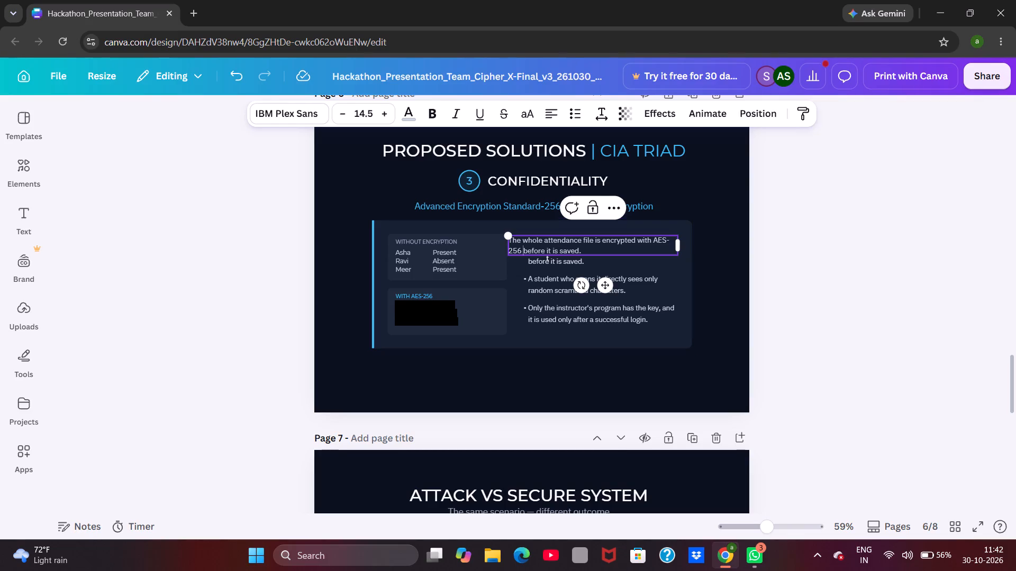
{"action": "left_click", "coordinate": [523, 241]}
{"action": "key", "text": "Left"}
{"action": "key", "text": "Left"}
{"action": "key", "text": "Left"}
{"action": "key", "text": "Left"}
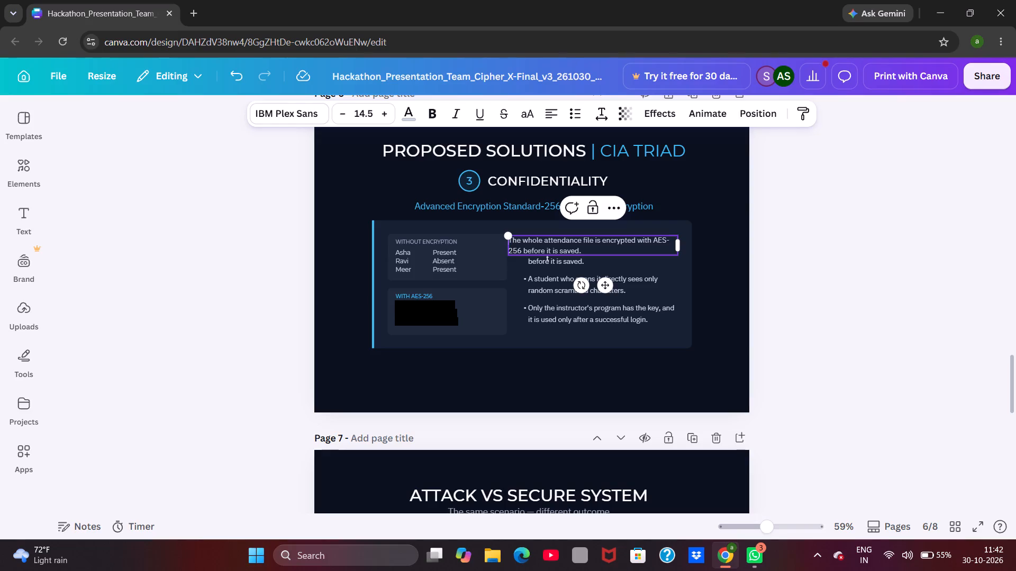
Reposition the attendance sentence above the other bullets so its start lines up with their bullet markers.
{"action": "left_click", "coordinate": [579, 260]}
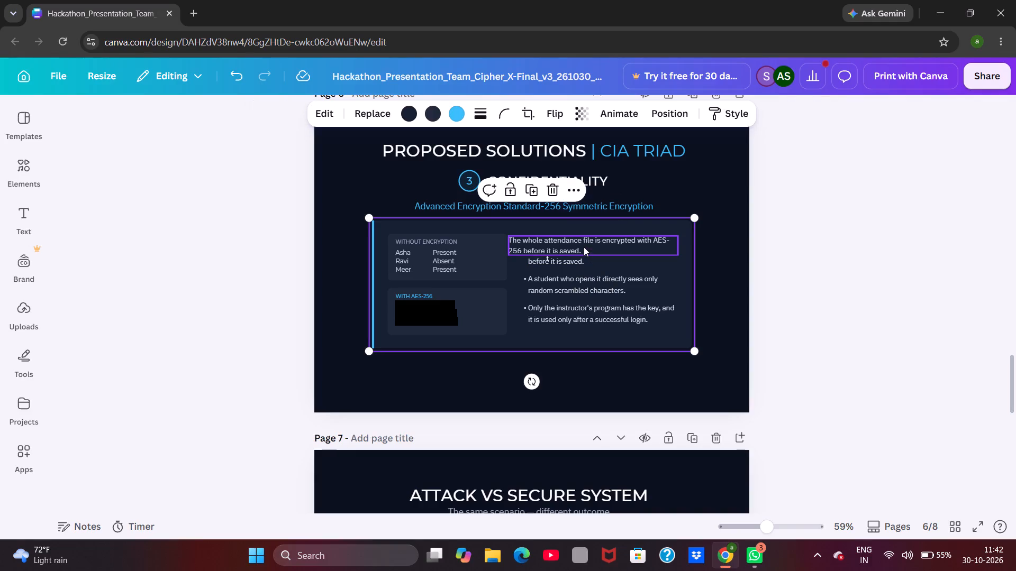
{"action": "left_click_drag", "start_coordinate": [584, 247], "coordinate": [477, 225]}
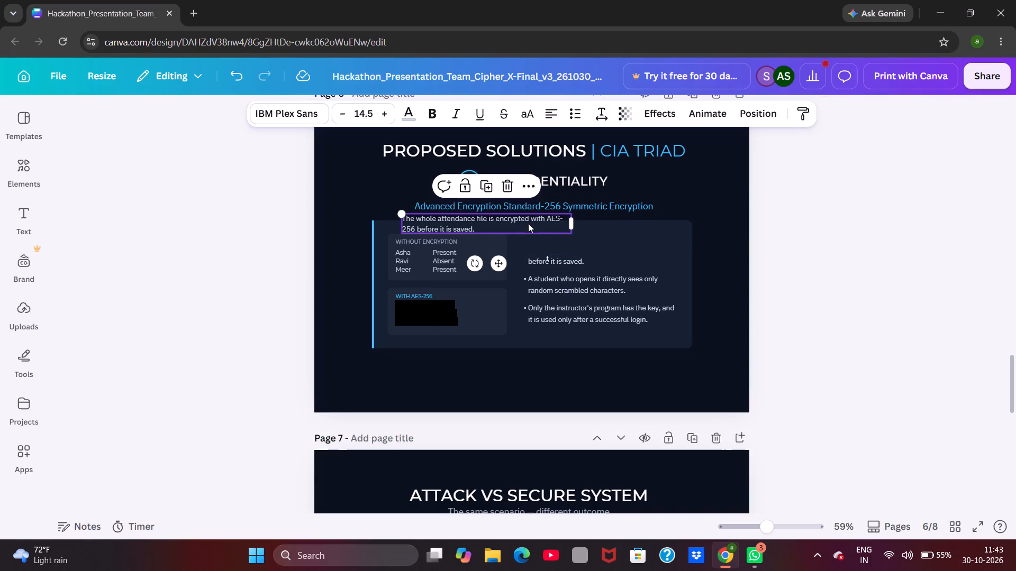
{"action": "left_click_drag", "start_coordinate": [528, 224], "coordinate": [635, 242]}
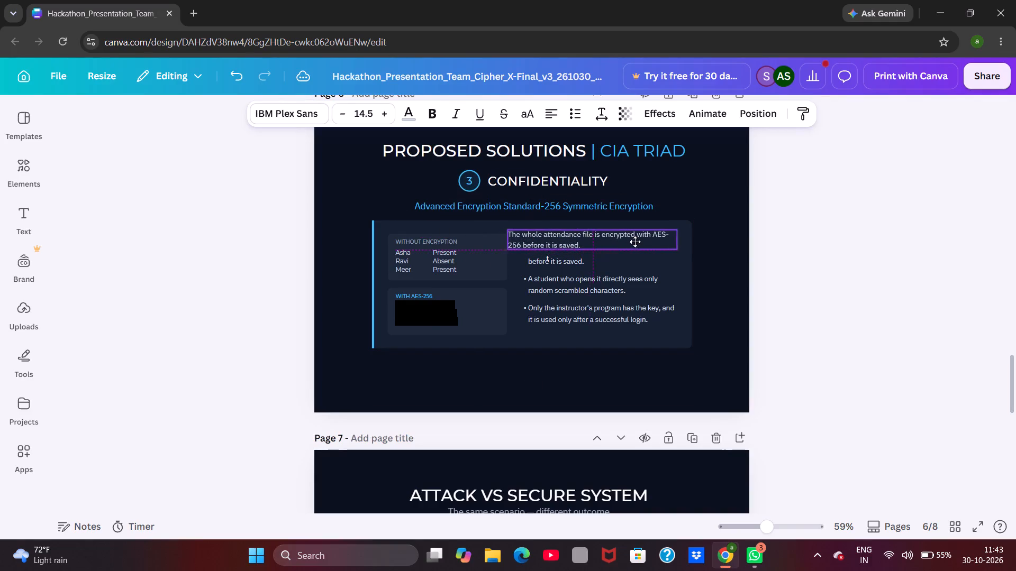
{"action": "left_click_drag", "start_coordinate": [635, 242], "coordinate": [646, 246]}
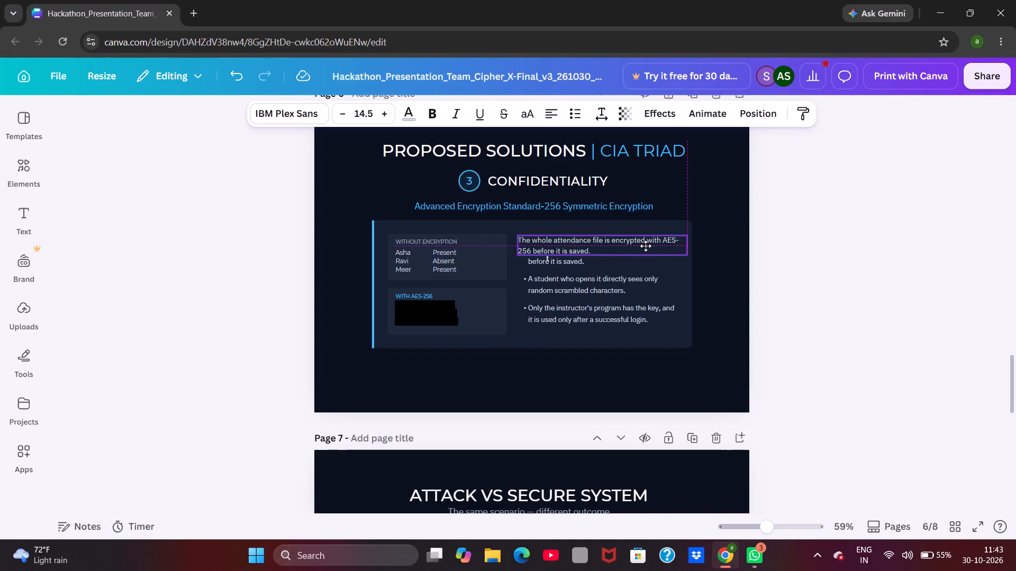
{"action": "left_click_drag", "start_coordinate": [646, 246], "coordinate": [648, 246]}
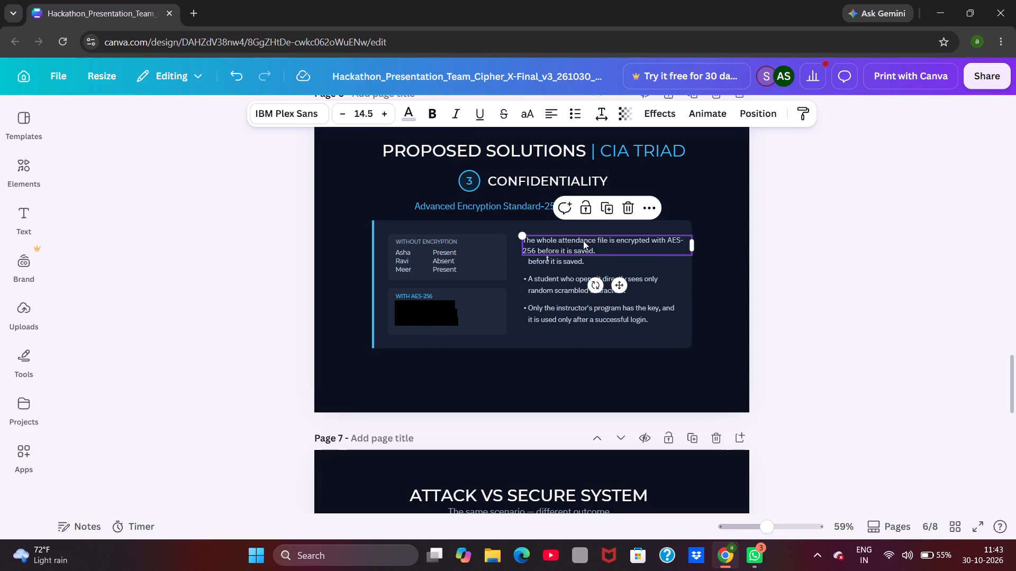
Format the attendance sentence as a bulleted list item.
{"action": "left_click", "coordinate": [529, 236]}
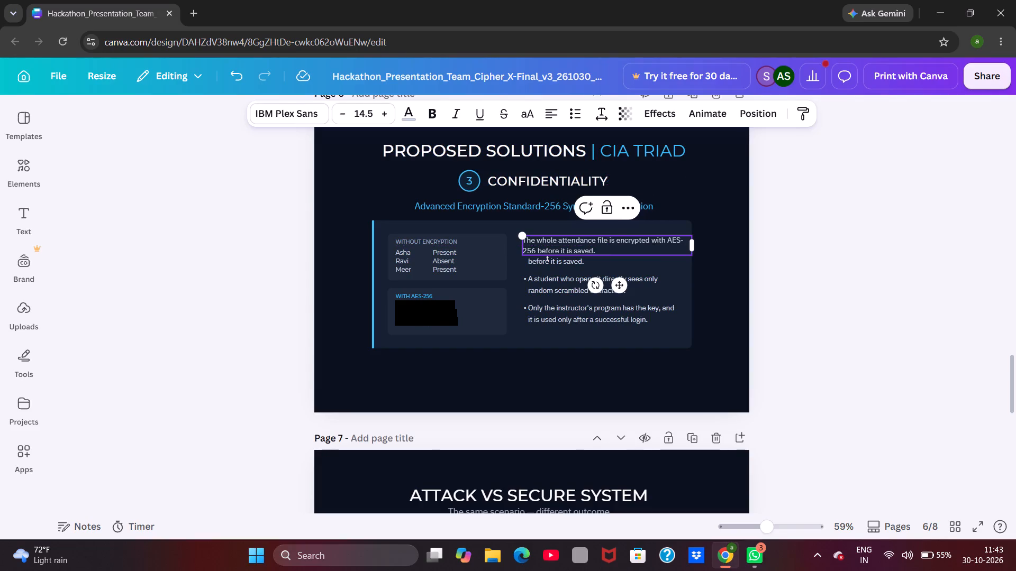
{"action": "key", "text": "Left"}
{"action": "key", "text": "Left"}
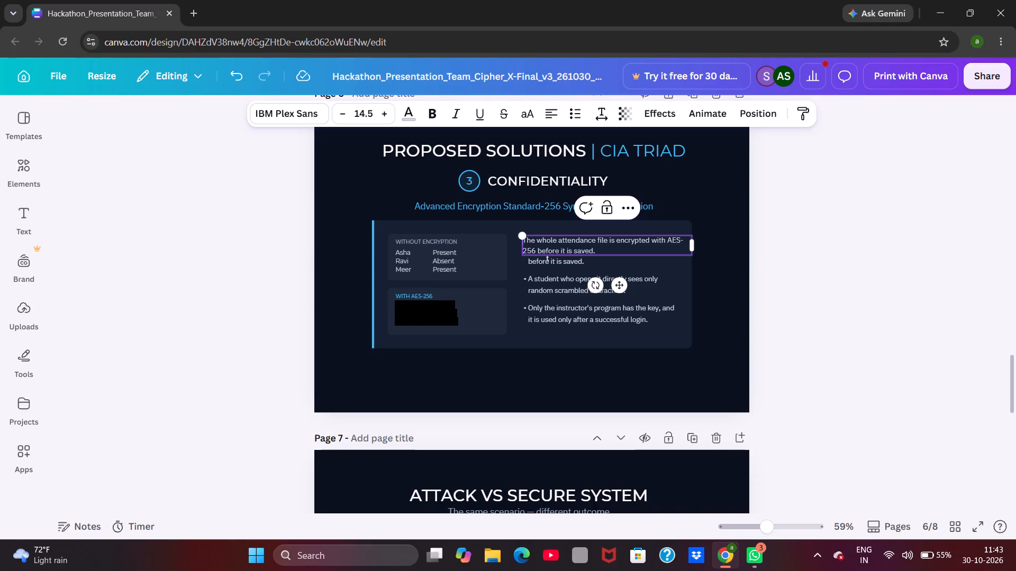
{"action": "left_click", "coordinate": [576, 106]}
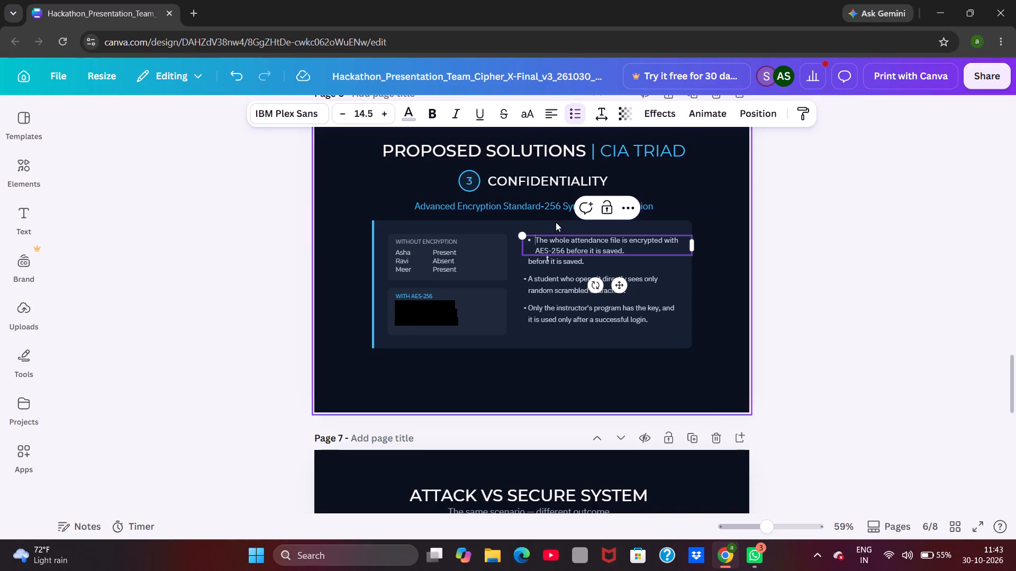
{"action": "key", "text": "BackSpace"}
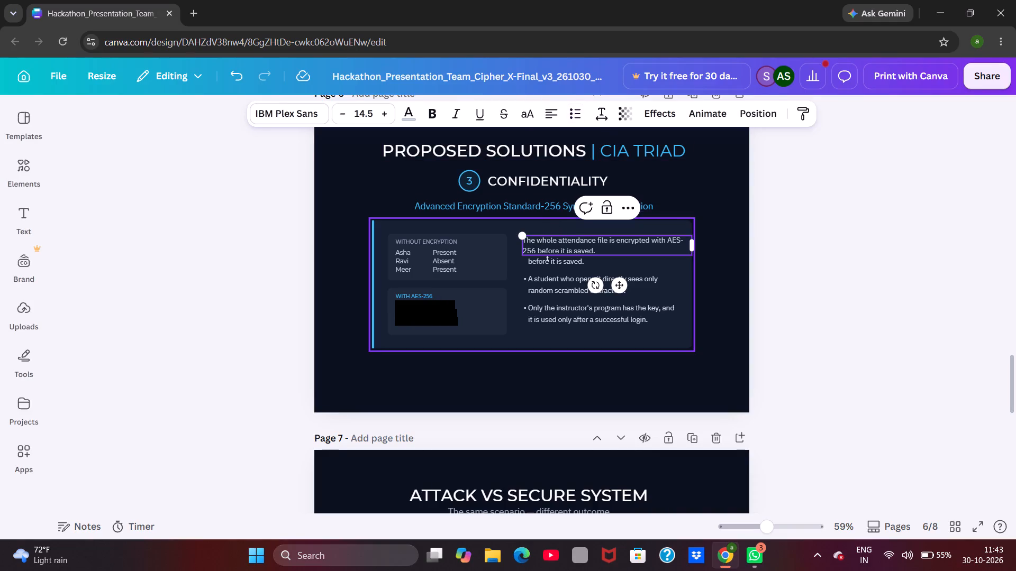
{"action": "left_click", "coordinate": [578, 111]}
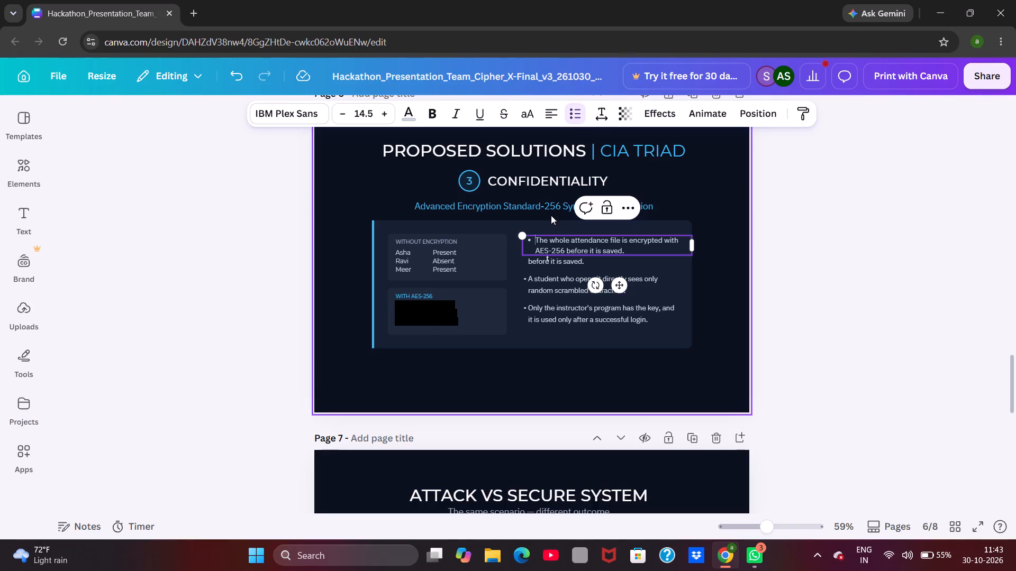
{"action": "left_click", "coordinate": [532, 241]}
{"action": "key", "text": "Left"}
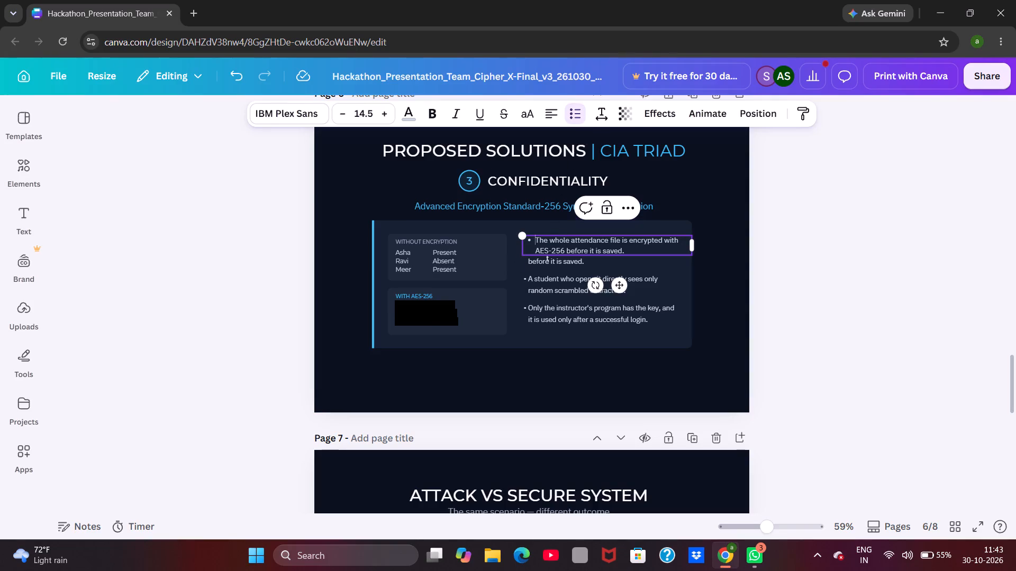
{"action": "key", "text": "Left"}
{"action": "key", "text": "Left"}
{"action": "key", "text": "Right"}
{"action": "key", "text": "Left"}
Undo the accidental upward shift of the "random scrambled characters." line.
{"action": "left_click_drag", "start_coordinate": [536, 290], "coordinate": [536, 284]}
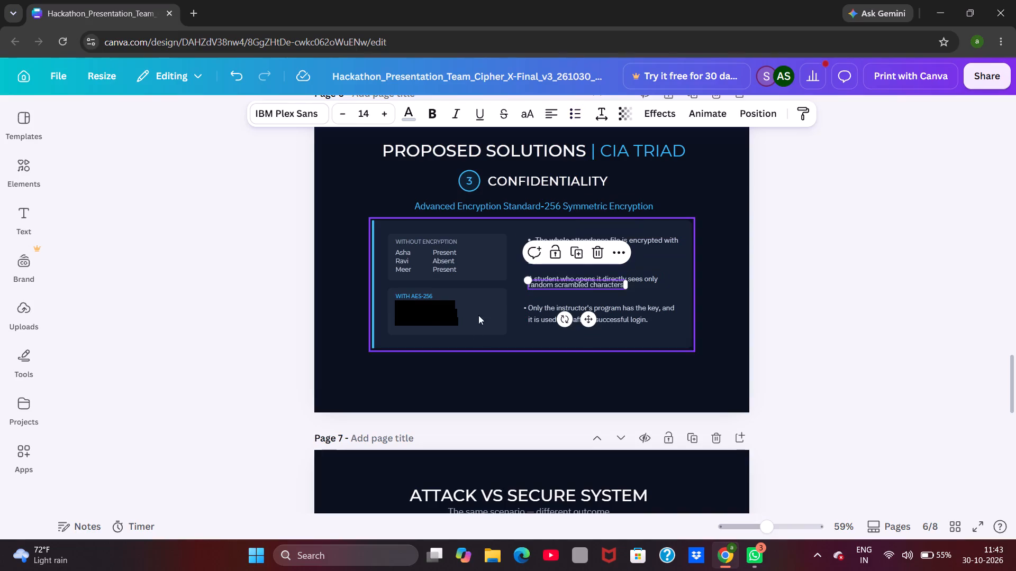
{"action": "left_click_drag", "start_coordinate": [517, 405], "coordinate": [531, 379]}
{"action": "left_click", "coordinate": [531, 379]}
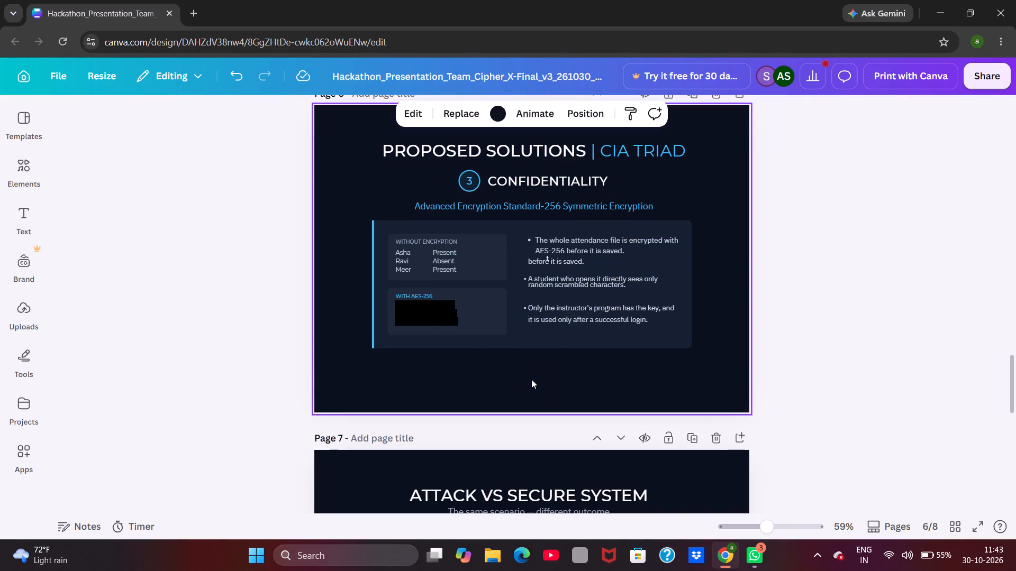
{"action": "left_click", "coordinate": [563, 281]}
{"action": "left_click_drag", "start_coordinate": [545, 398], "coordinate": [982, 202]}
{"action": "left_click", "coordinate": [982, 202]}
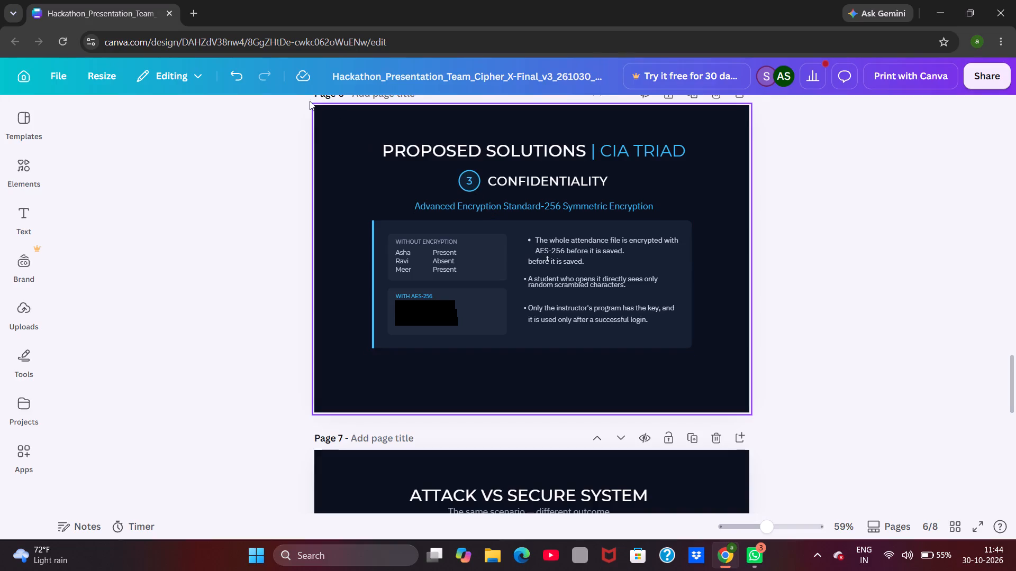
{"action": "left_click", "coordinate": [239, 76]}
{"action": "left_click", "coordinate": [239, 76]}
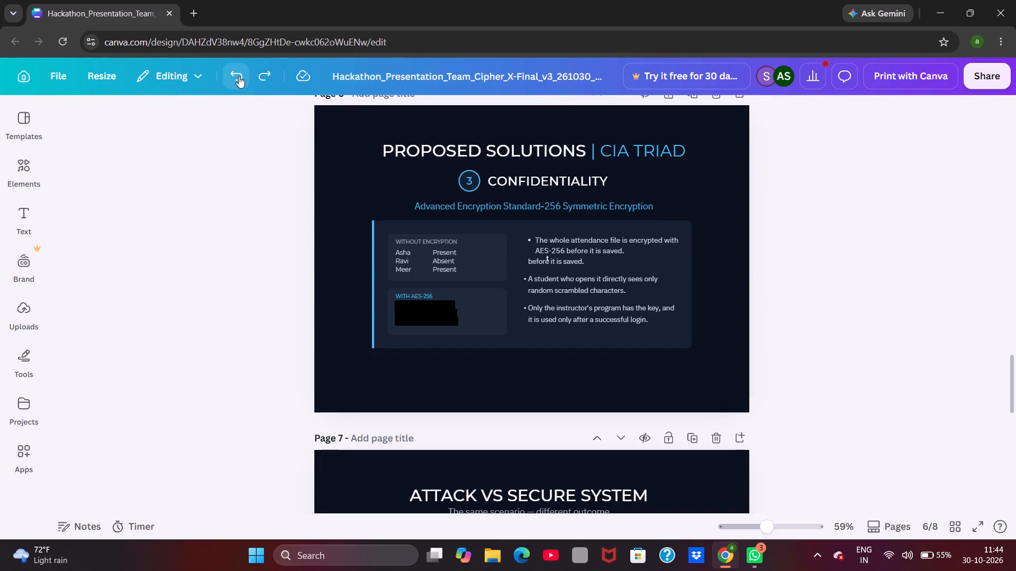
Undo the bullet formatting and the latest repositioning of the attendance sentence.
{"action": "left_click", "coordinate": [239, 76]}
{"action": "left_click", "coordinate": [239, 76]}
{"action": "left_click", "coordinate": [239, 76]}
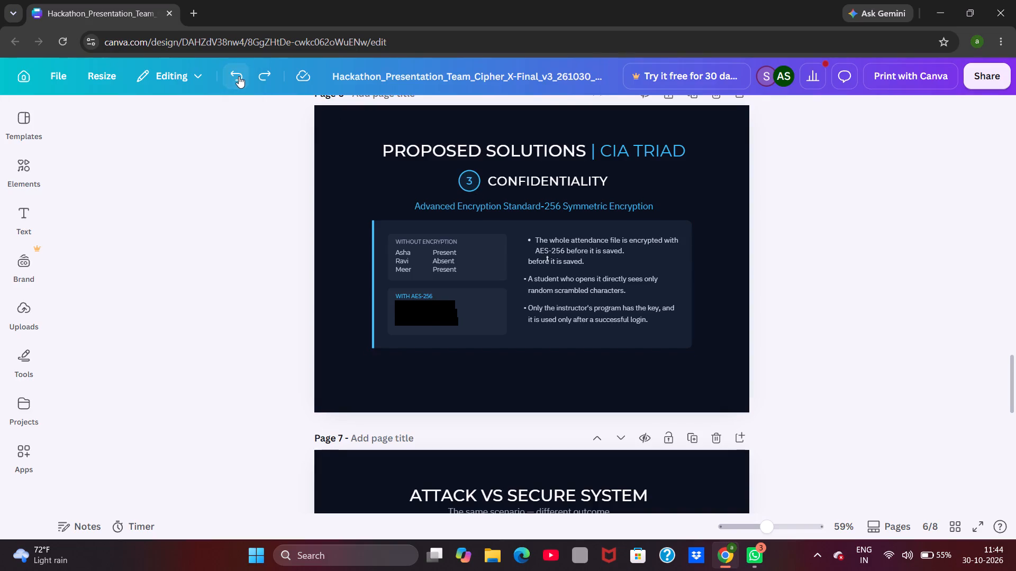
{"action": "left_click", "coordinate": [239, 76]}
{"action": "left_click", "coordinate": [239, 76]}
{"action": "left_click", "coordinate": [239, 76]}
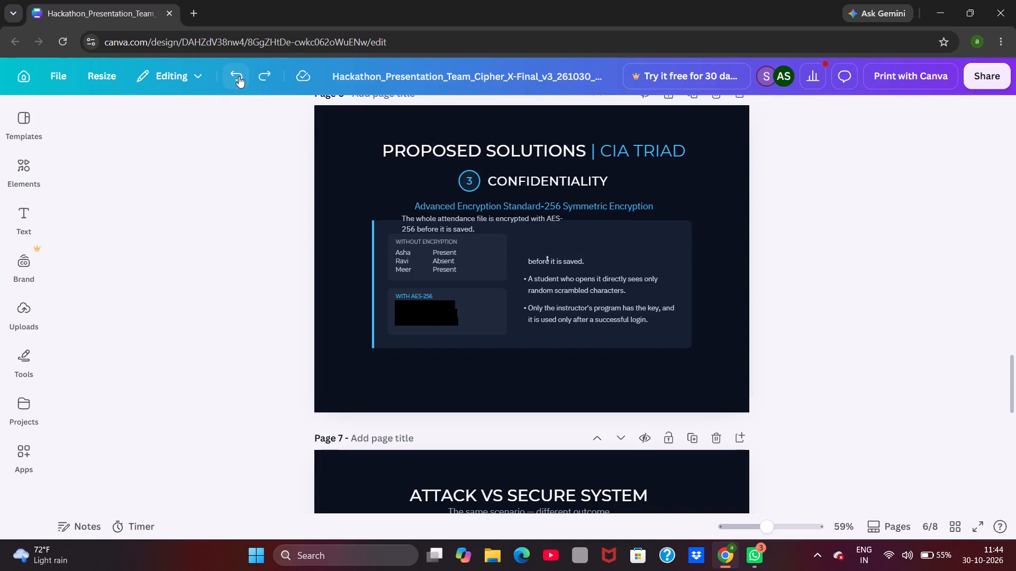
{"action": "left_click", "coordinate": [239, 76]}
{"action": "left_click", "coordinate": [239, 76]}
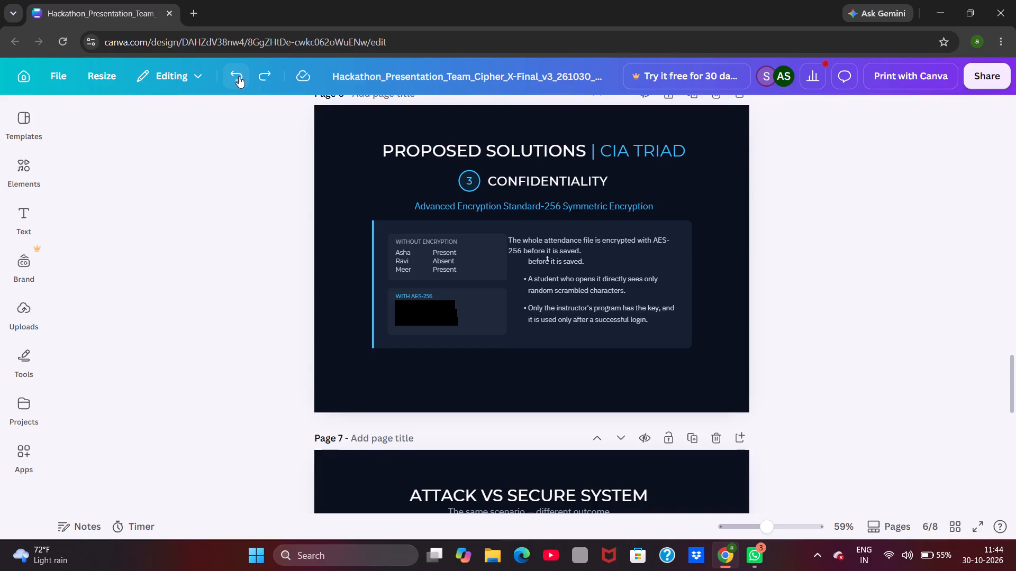
Undo the typed wording "The whole attendance file is encrypted with AES-256 before it is saved" in the first Confidentiality bullet.
{"action": "left_click", "coordinate": [239, 76]}
{"action": "left_click", "coordinate": [239, 76]}
{"action": "triple_click", "coordinate": [239, 76]}
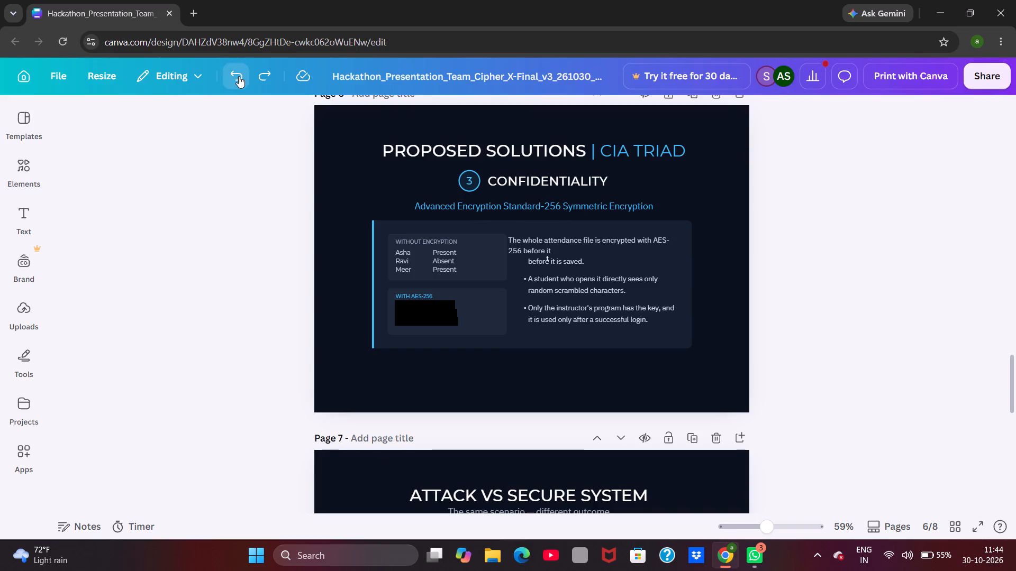
{"action": "triple_click", "coordinate": [239, 76]}
{"action": "triple_click", "coordinate": [239, 76]}
{"action": "triple_click", "coordinate": [239, 76]}
{"action": "triple_click", "coordinate": [239, 76]}
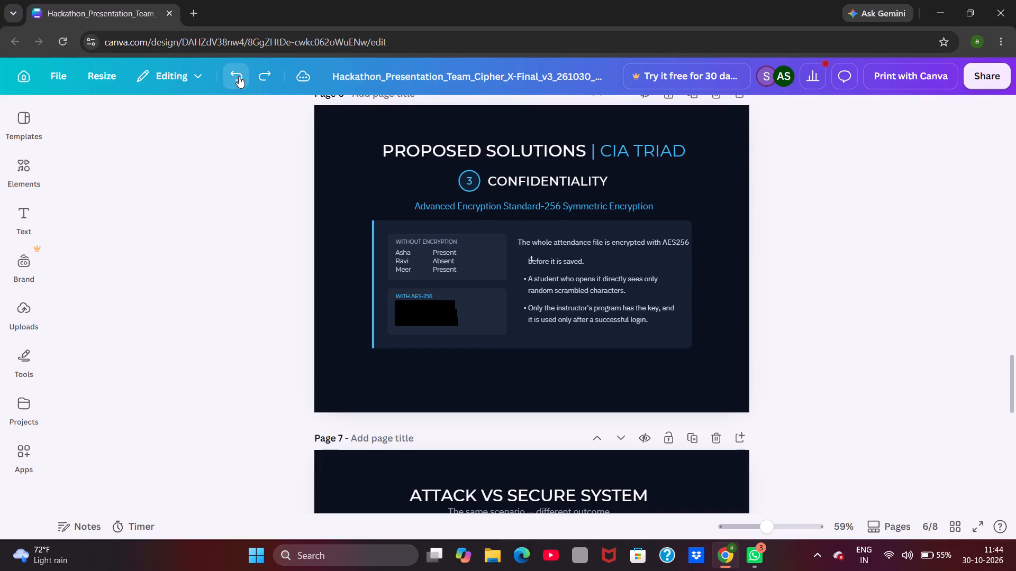
{"action": "triple_click", "coordinate": [239, 76]}
{"action": "triple_click", "coordinate": [239, 76]}
{"action": "triple_click", "coordinate": [239, 76]}
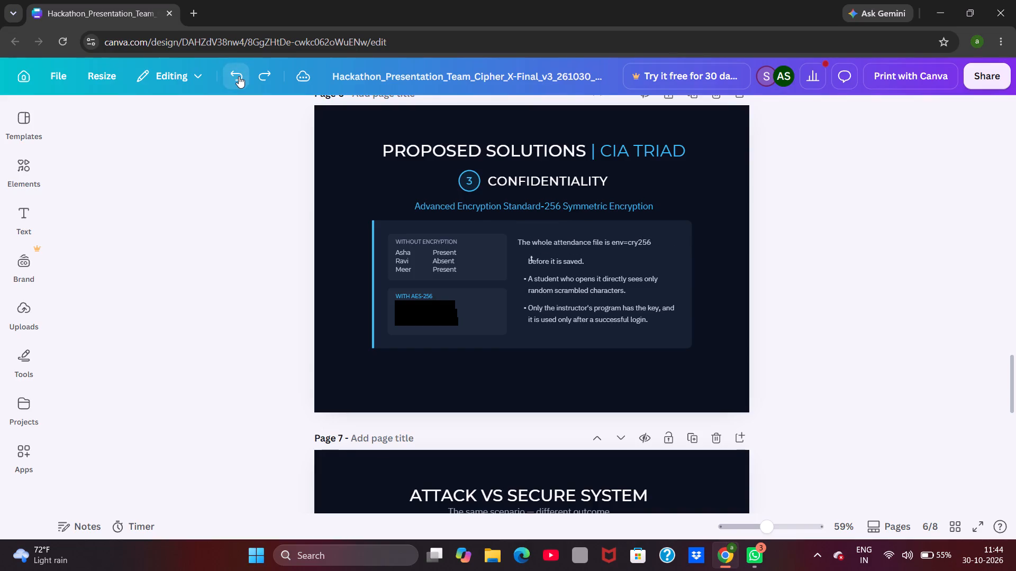
{"action": "triple_click", "coordinate": [239, 76]}
{"action": "triple_click", "coordinate": [239, 76]}
{"action": "triple_click", "coordinate": [239, 76]}
{"action": "triple_click", "coordinate": [239, 76]}
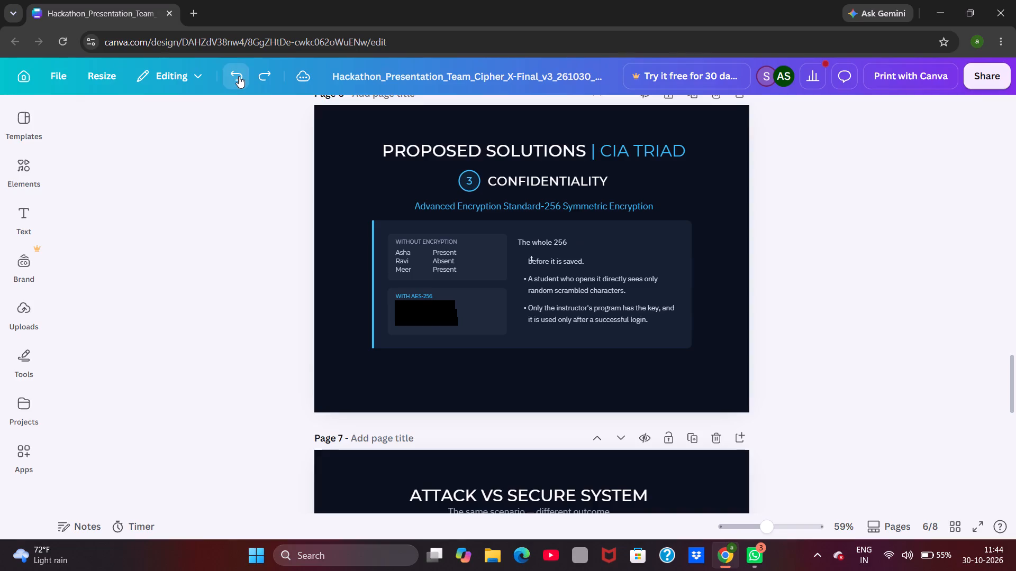
{"action": "triple_click", "coordinate": [239, 76]}
Undo the earlier "Before t" typing attempts in front of "256" in the same line.
{"action": "left_click", "coordinate": [239, 76]}
{"action": "left_click", "coordinate": [239, 76]}
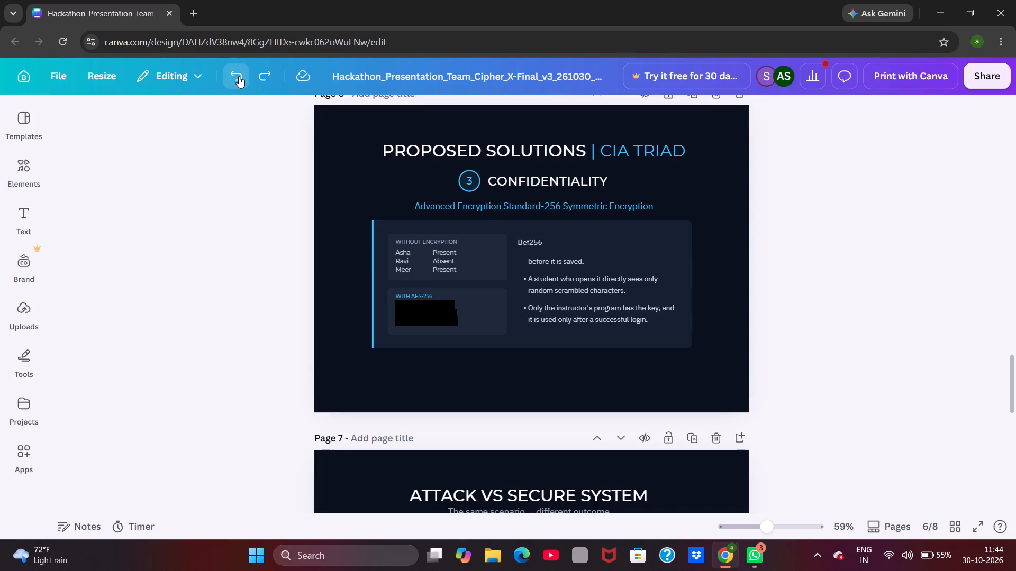
{"action": "double_click", "coordinate": [239, 76]}
{"action": "double_click", "coordinate": [239, 76]}
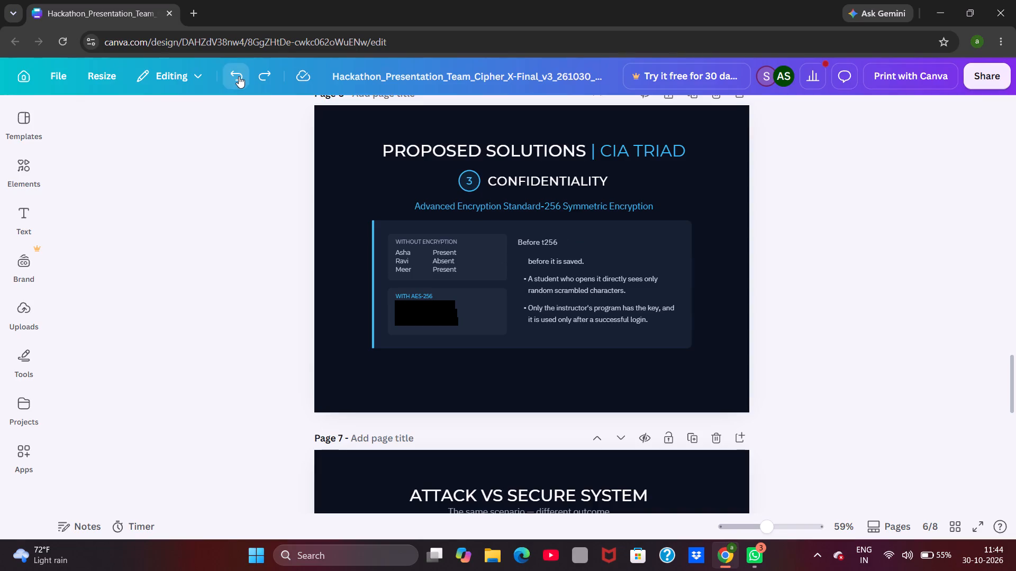
{"action": "left_click", "coordinate": [239, 76]}
{"action": "left_click", "coordinate": [239, 76]}
{"action": "left_click", "coordinate": [239, 76]}
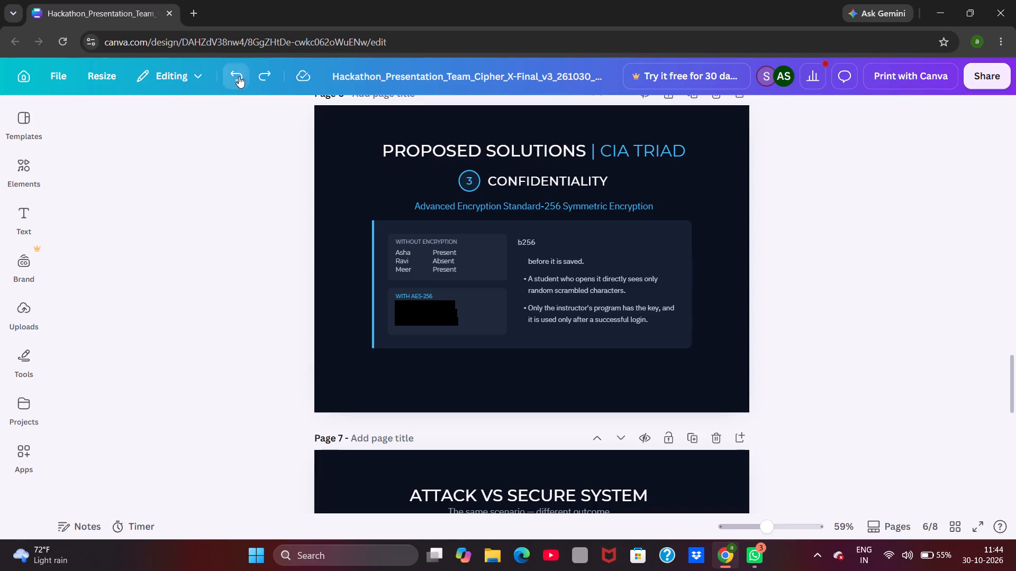
{"action": "left_click", "coordinate": [239, 76]}
{"action": "left_click", "coordinate": [239, 76]}
{"action": "left_click", "coordinate": [239, 76]}
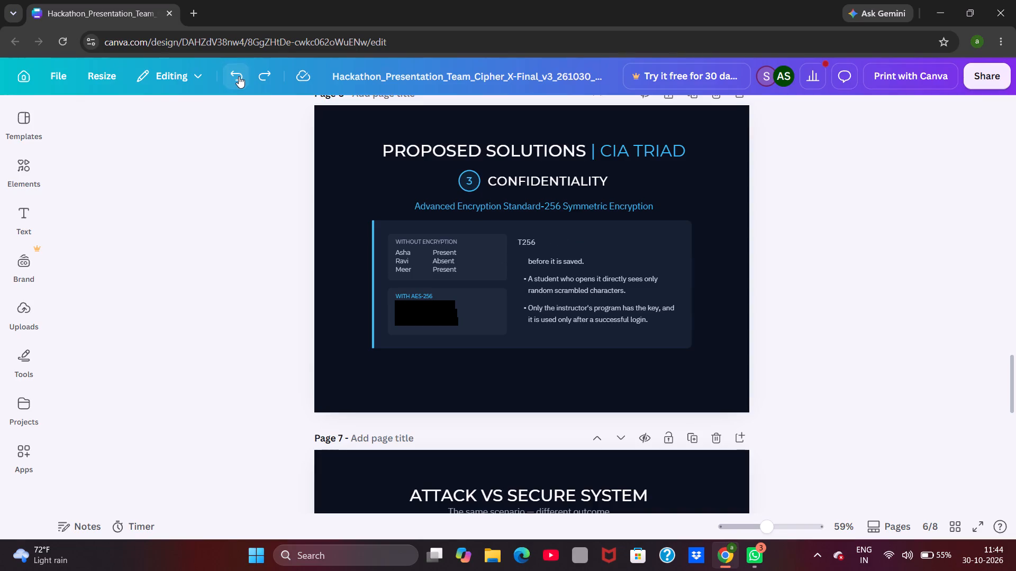
Undo the remaining edits and moves until the first bullet again reads "The whole file is encrypted with AES-256", and deselect it.
{"action": "left_click", "coordinate": [239, 76]}
{"action": "left_click", "coordinate": [239, 76]}
{"action": "left_click", "coordinate": [239, 76]}
{"action": "left_click", "coordinate": [239, 76]}
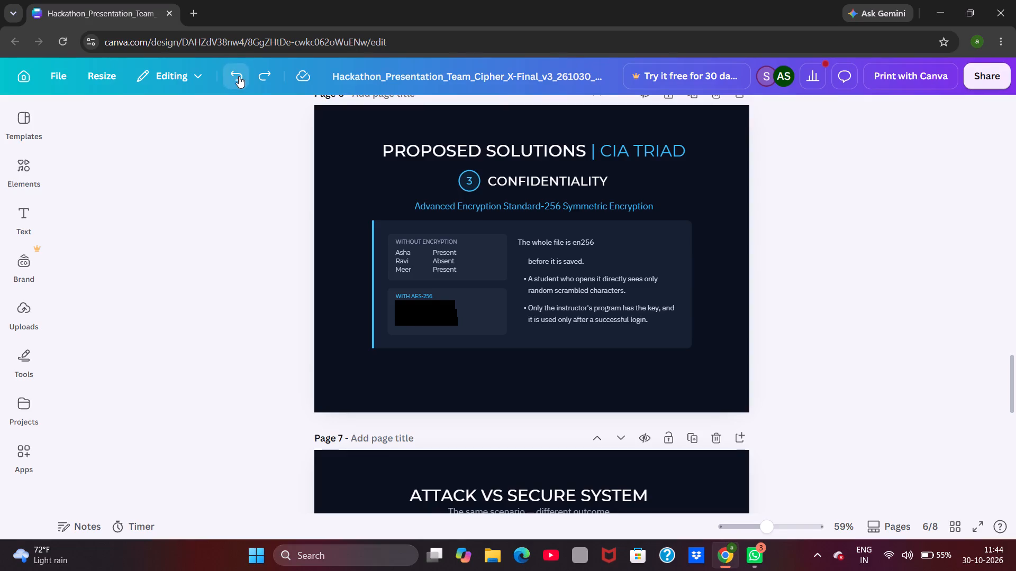
{"action": "left_click", "coordinate": [239, 76]}
{"action": "left_click", "coordinate": [239, 76]}
{"action": "left_click", "coordinate": [239, 76]}
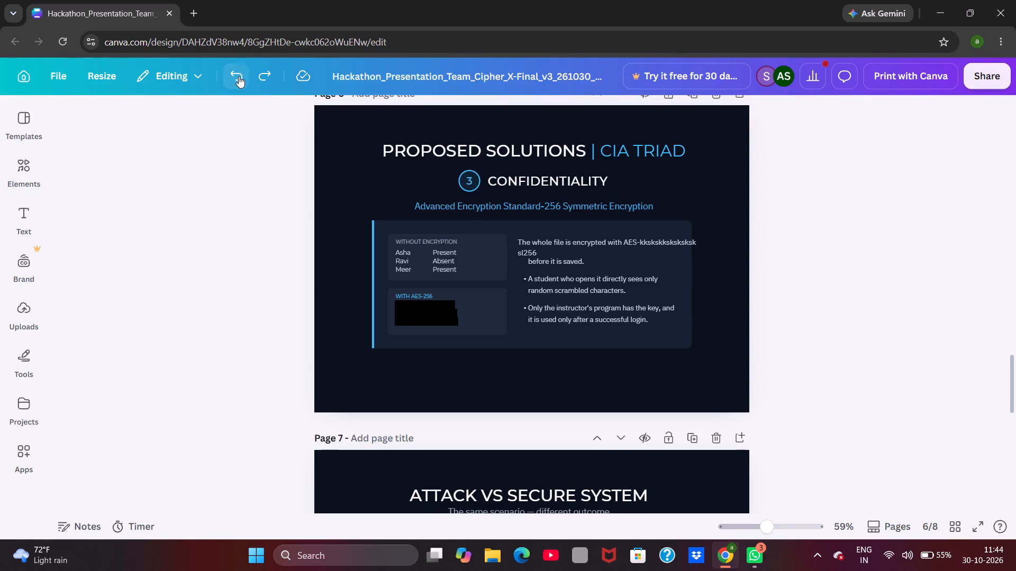
{"action": "triple_click", "coordinate": [239, 76]}
{"action": "triple_click", "coordinate": [239, 76]}
{"action": "double_click", "coordinate": [239, 76]}
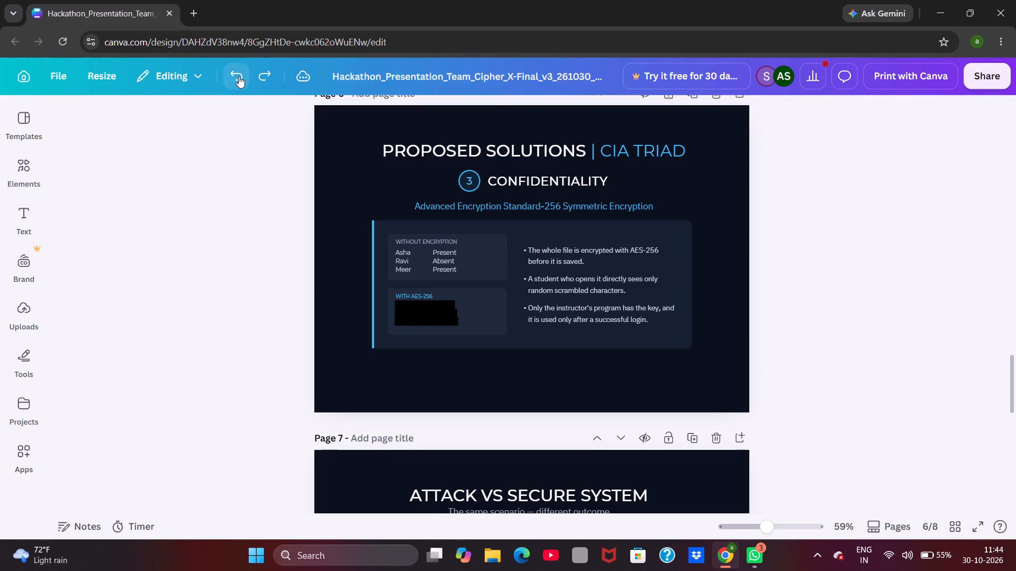
{"action": "left_click", "coordinate": [239, 76]}
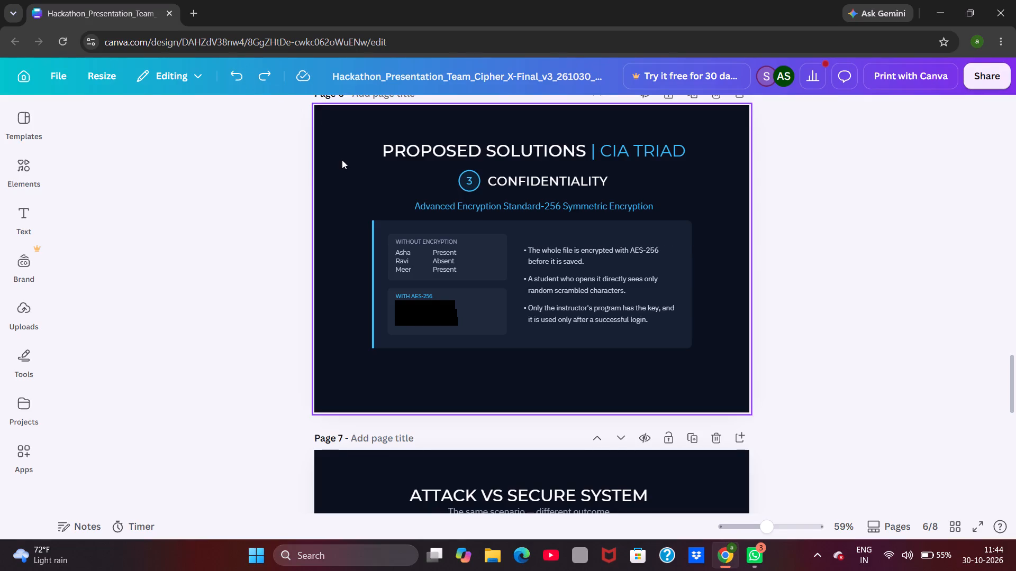
{"action": "left_click", "coordinate": [229, 226]}
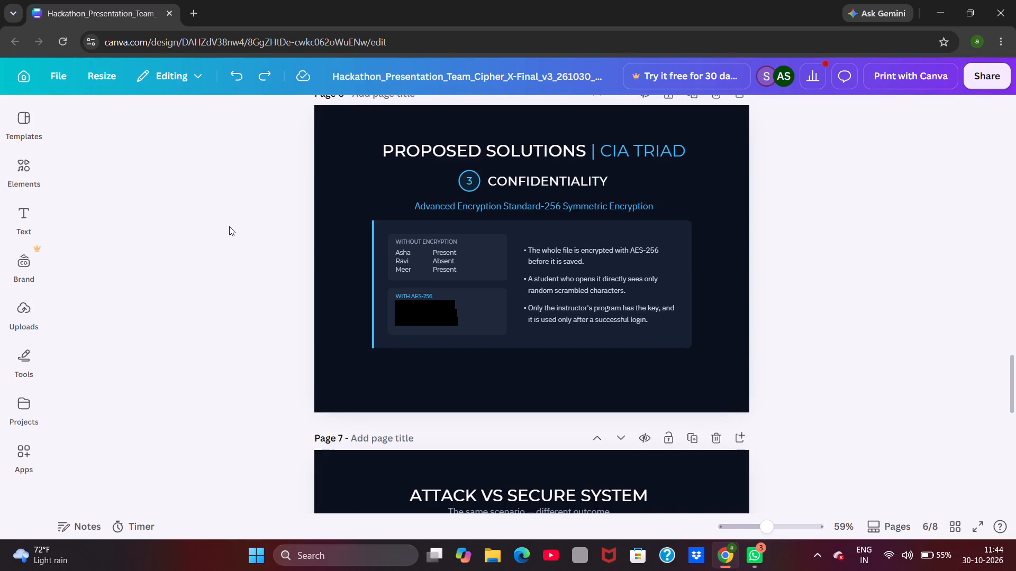
Open the last bullet's second line, "it is used only after a successful login.", for text editing and place the cursor in it.
{"action": "left_click", "coordinate": [497, 358]}
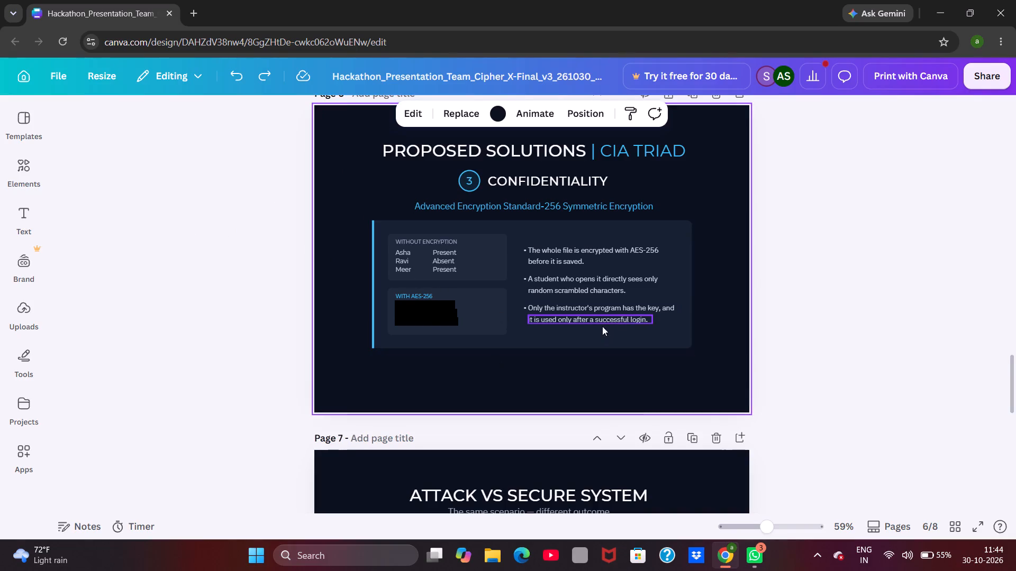
{"action": "left_click", "coordinate": [648, 316]}
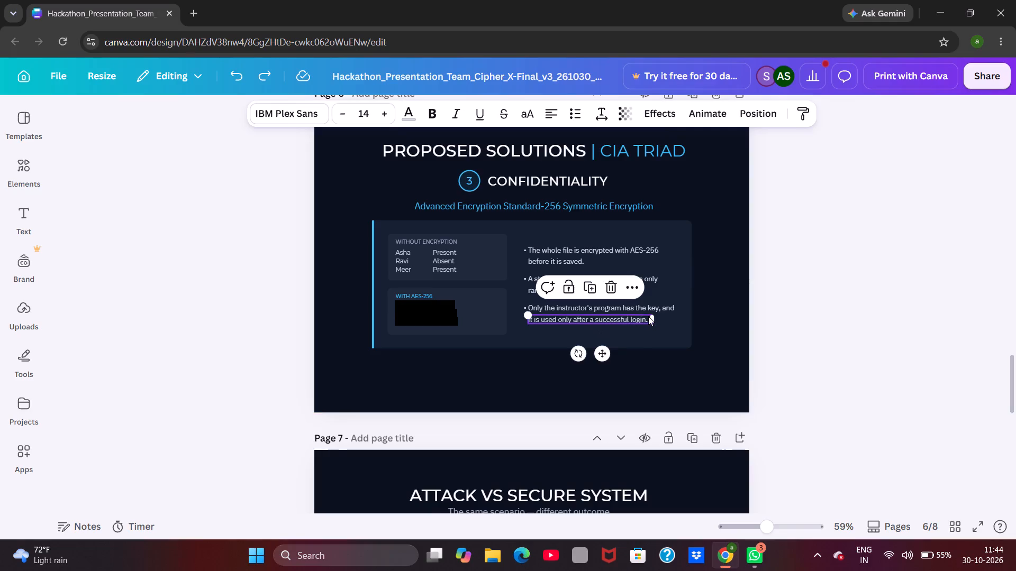
{"action": "left_click", "coordinate": [648, 316]}
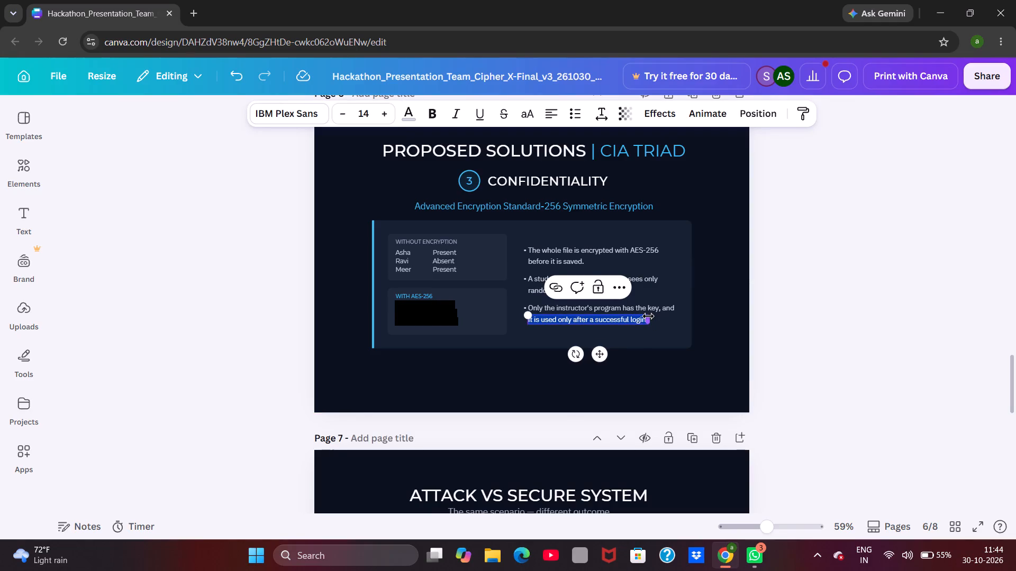
{"action": "left_click", "coordinate": [648, 371]}
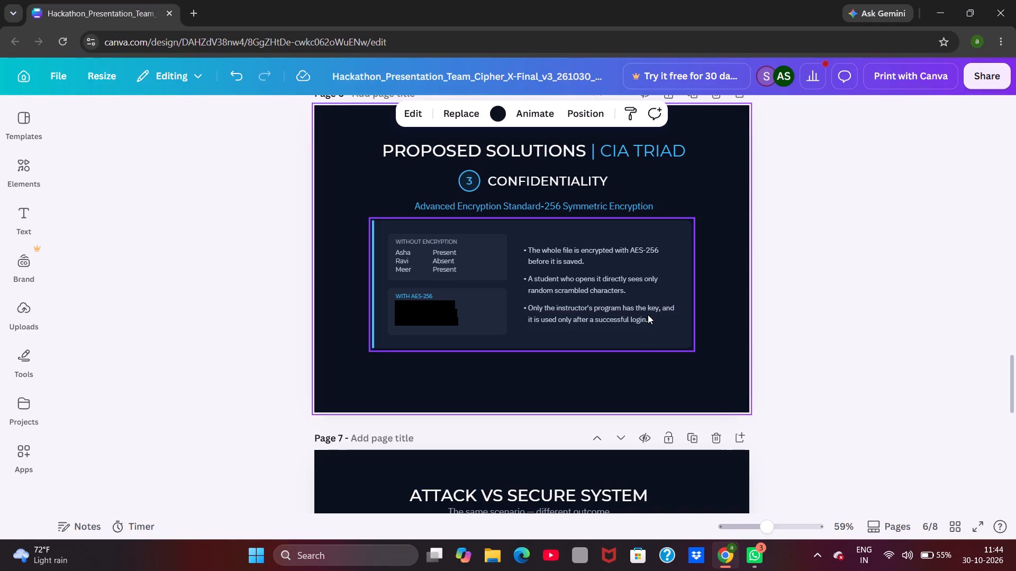
{"action": "left_click", "coordinate": [648, 315]}
{"action": "left_click", "coordinate": [646, 315]}
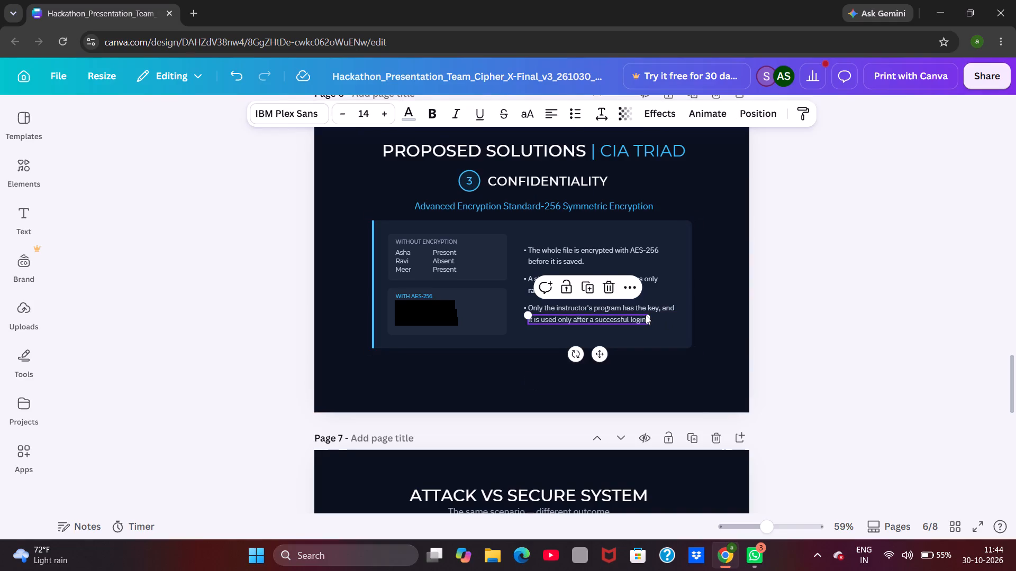
{"action": "double_click", "coordinate": [646, 315]}
{"action": "left_click", "coordinate": [646, 315]}
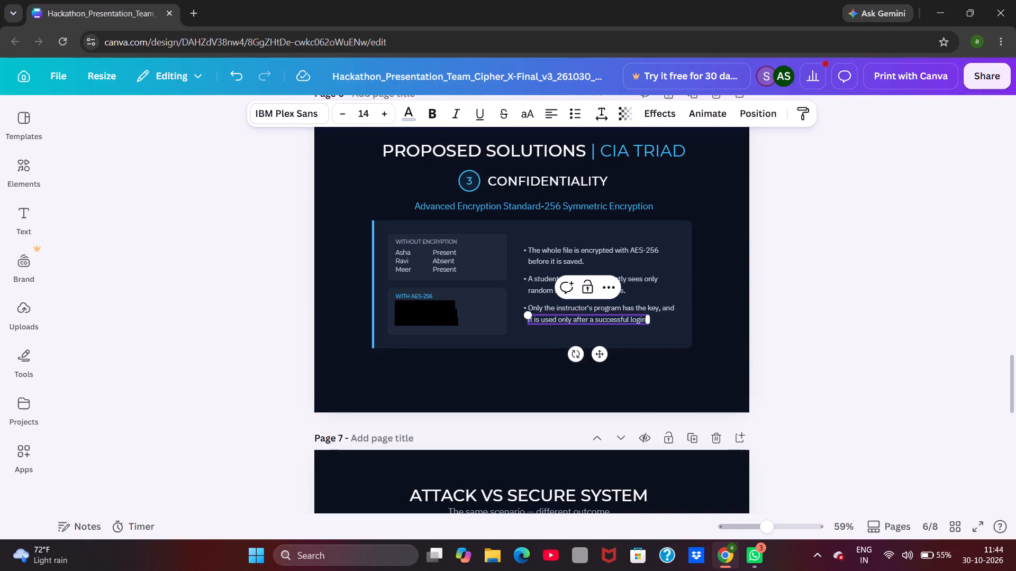
{"action": "key", "text": "Left"}
{"action": "key", "text": "Right"}
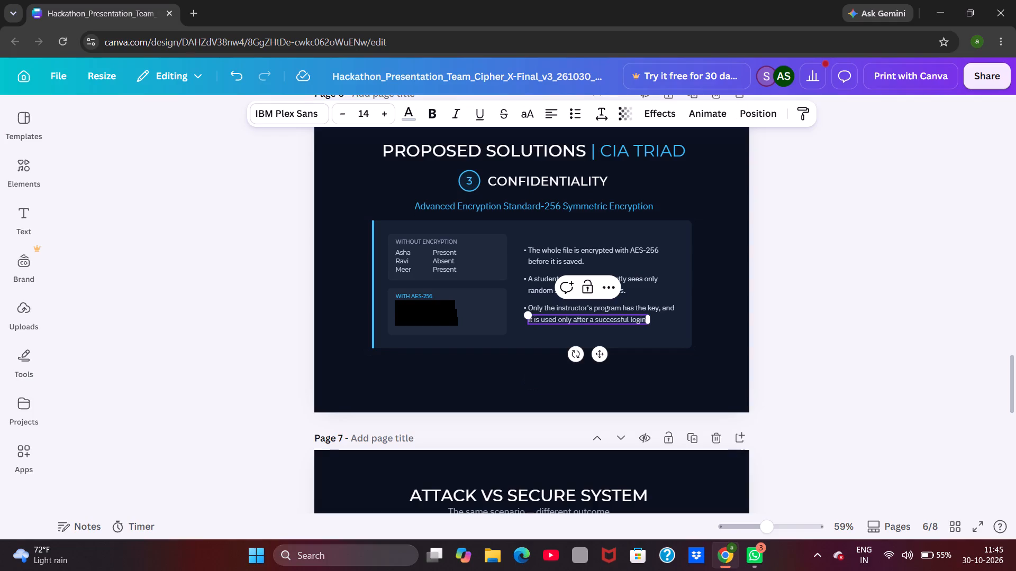
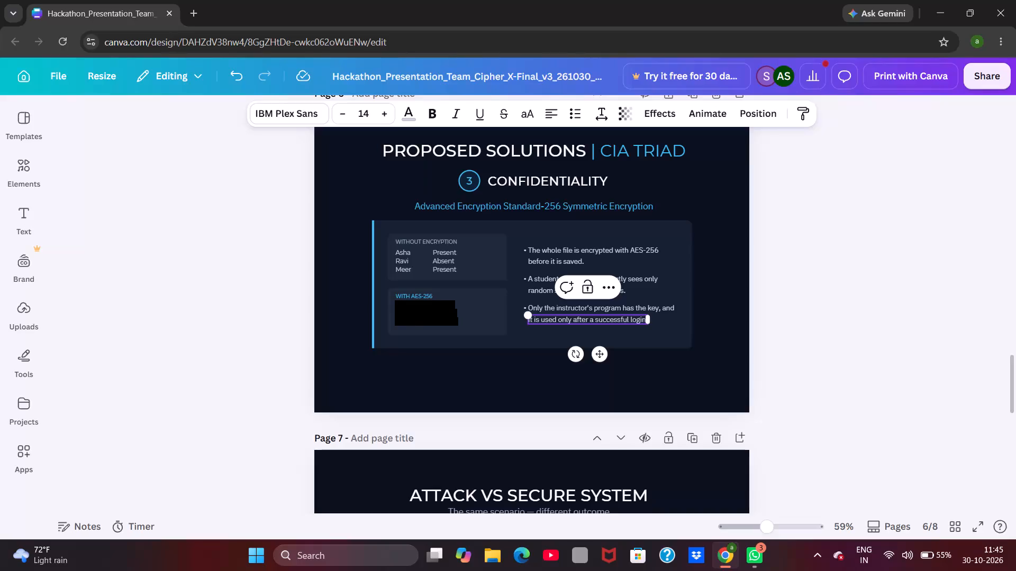
Delete the wording "is used only after a successful login." from the second line of the last Confidentiality bullet.
{"action": "left_click", "coordinate": [644, 319]}
{"action": "key", "text": "BackSpace"}
{"action": "key", "text": "BackSpace"}
{"action": "key", "text": "BackSpace"}
{"action": "key", "text": "BackSpace"}
{"action": "key", "text": "BackSpace"}
{"action": "key", "text": "BackSpace"}
{"action": "key", "text": "BackSpace"}
{"action": "key", "text": "BackSpace"}
{"action": "key", "text": "BackSpace"}
{"action": "key", "text": "BackSpace"}
{"action": "key", "text": "BackSpace"}
{"action": "key", "text": "BackSpace"}
{"action": "key", "text": "BackSpace"}
{"action": "key", "text": "BackSpace"}
{"action": "key", "text": "BackSpace"}
{"action": "key", "text": "BackSpace"}
{"action": "key", "text": "BackSpace"}
{"action": "key", "text": "BackSpace"}
{"action": "key", "text": "BackSpace"}
{"action": "key", "text": "BackSpace"}
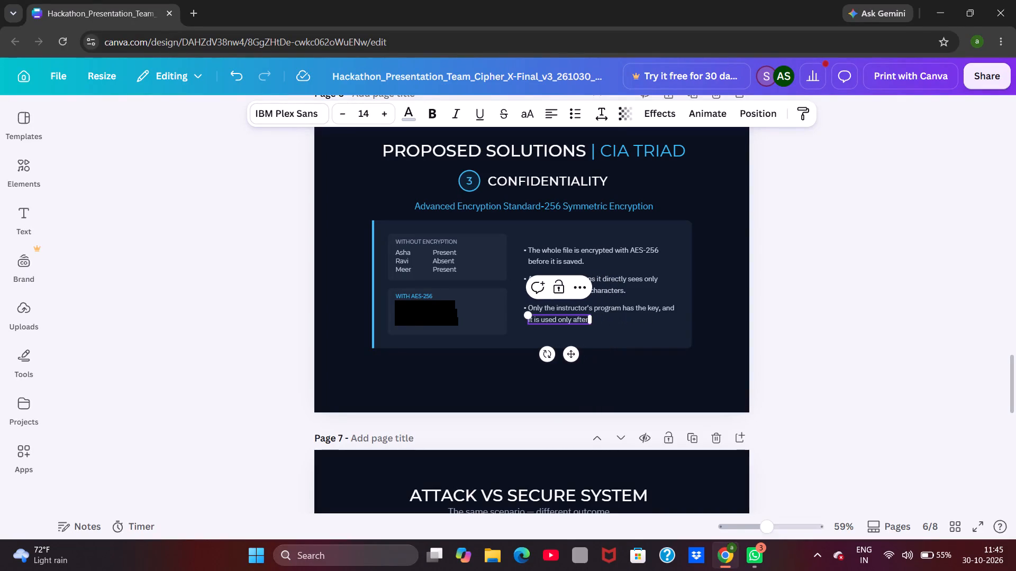
{"action": "key", "text": "BackSpace"}
{"action": "key", "text": "BackSpace"}
{"action": "key", "text": "BackSpace"}
{"action": "key", "text": "BackSpace"}
{"action": "key", "text": "BackSpace"}
{"action": "key", "text": "BackSpace"}
{"action": "key", "text": "BackSpace"}
{"action": "key", "text": "BackSpace"}
{"action": "key", "text": "BackSpace"}
{"action": "key", "text": "BackSpace"}
{"action": "key", "text": "BackSpace"}
{"action": "key", "text": "BackSpace"}
{"action": "key", "text": "BackSpace"}
{"action": "key", "text": "BackSpace"}
{"action": "key", "text": "BackSpace"}
{"action": "key", "text": "BackSpace"}
{"action": "key", "text": "BackSpace"}
{"action": "key", "text": "BackSpace"}
{"action": "key", "text": "BackSpace"}
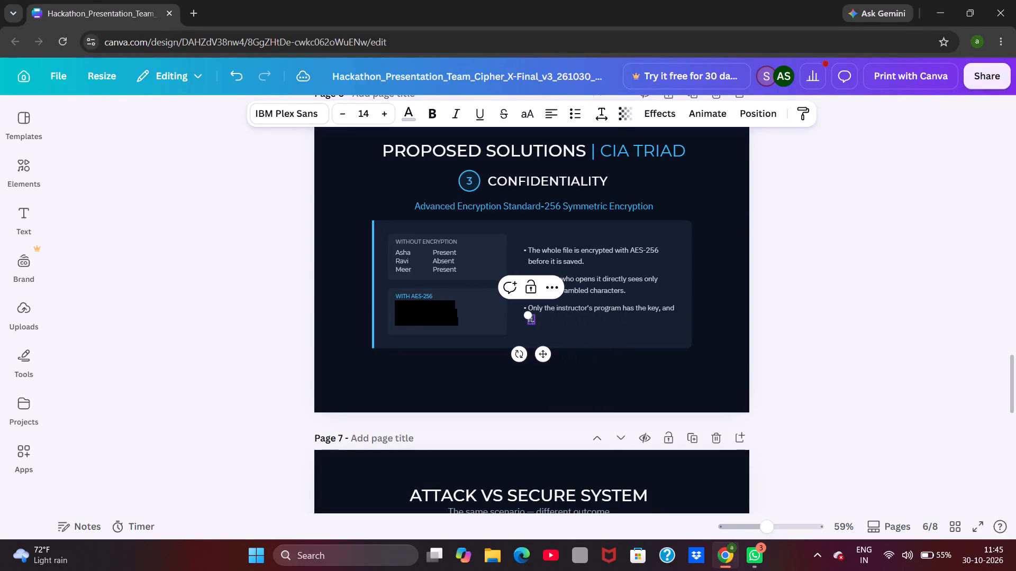
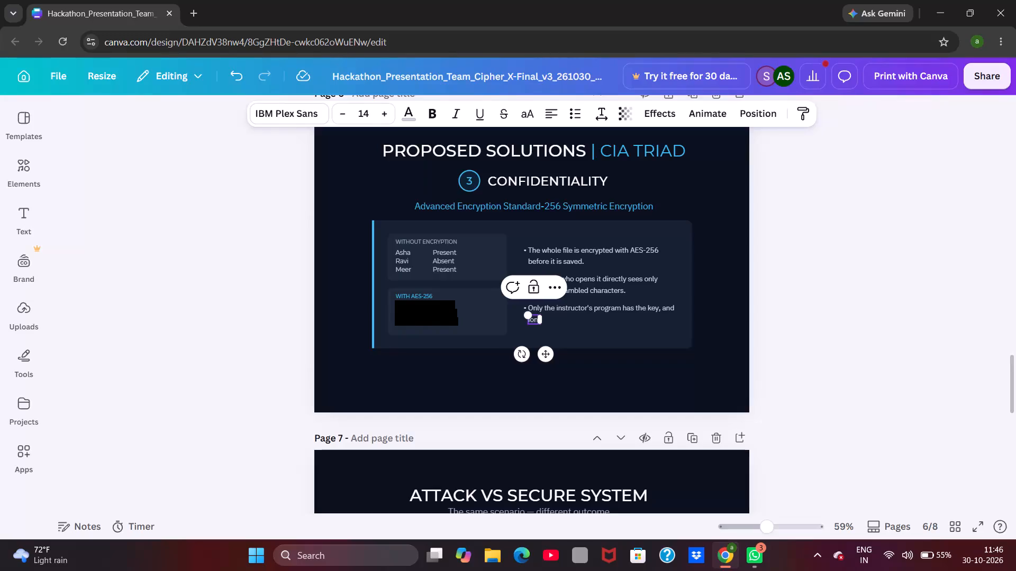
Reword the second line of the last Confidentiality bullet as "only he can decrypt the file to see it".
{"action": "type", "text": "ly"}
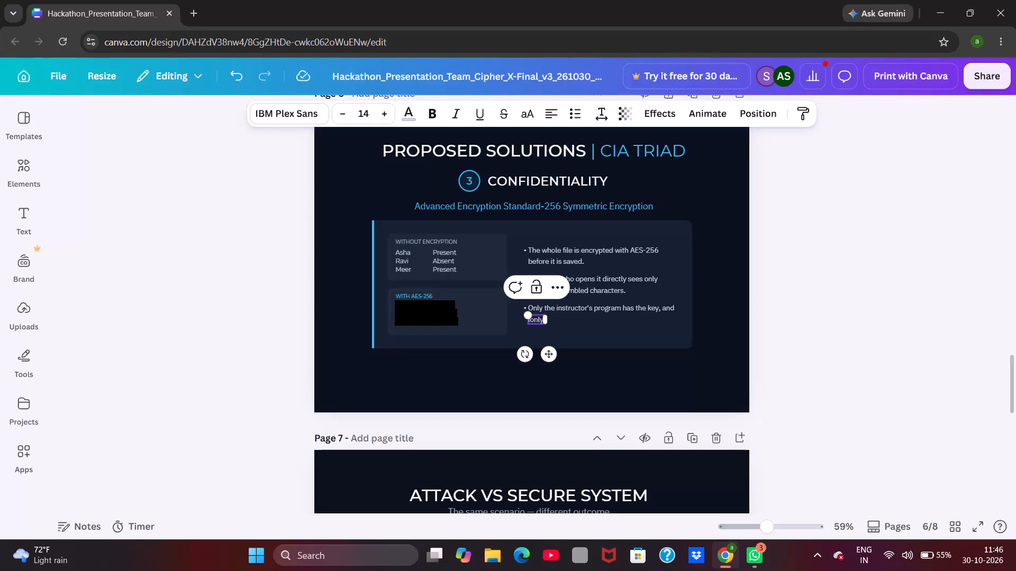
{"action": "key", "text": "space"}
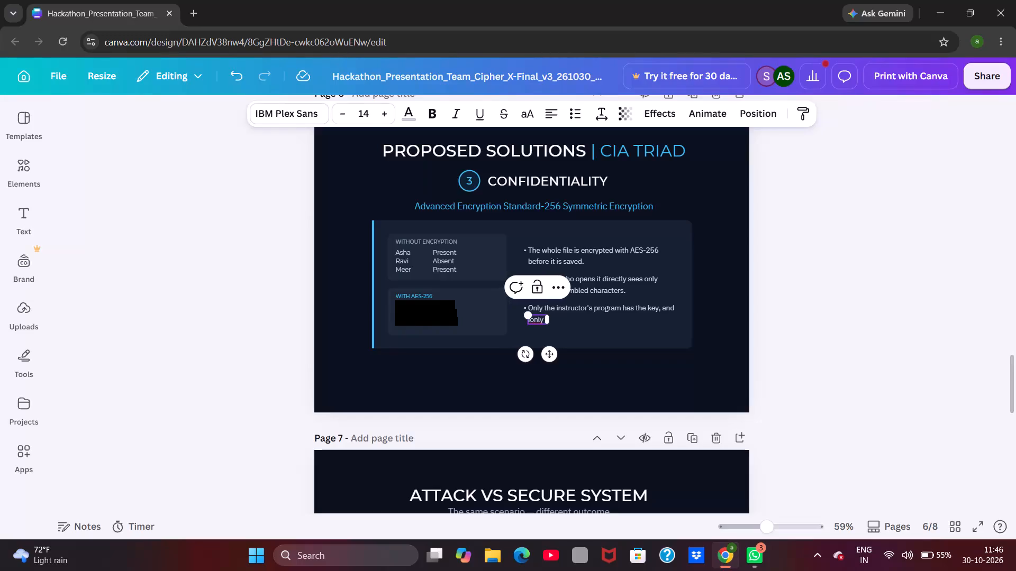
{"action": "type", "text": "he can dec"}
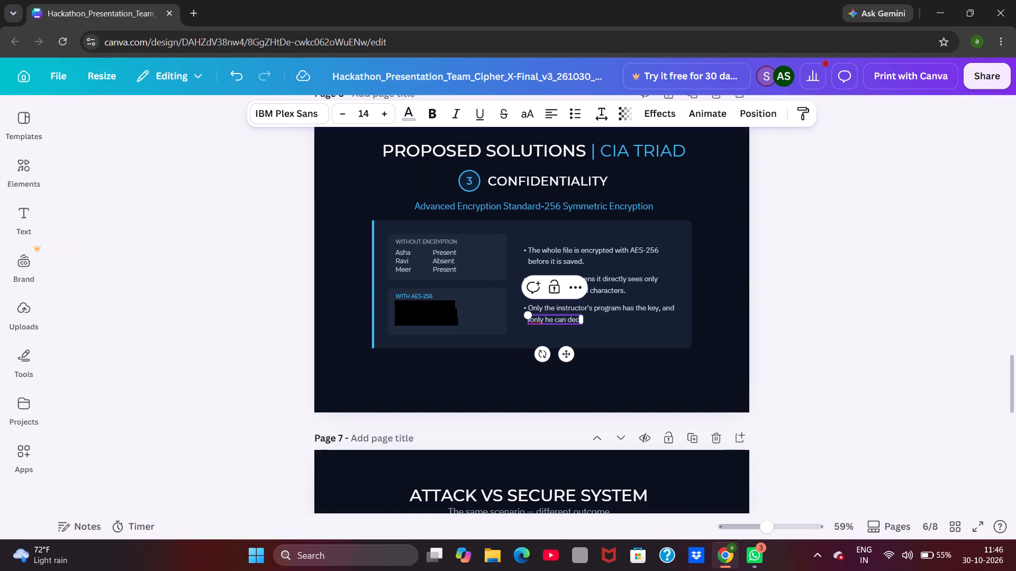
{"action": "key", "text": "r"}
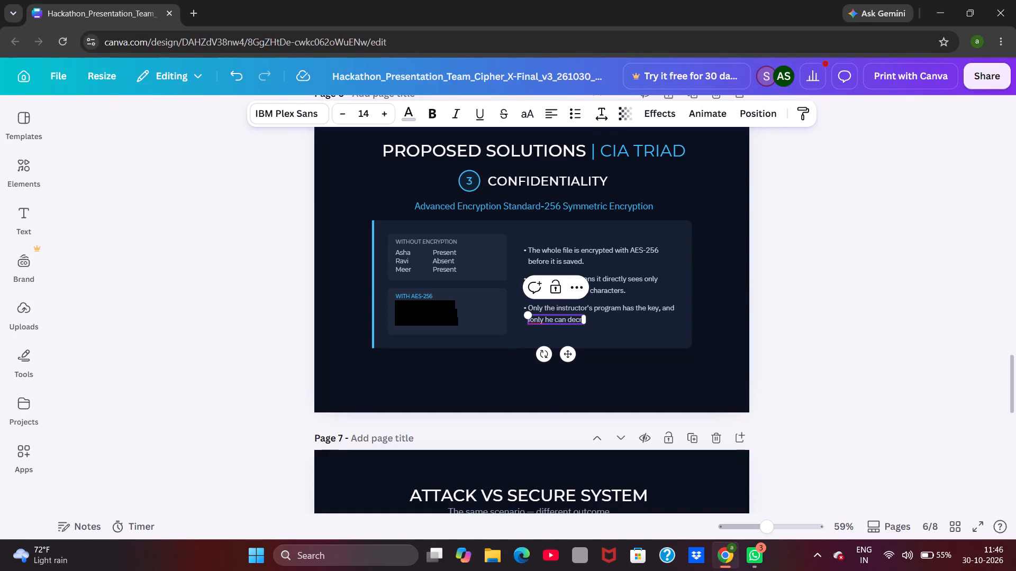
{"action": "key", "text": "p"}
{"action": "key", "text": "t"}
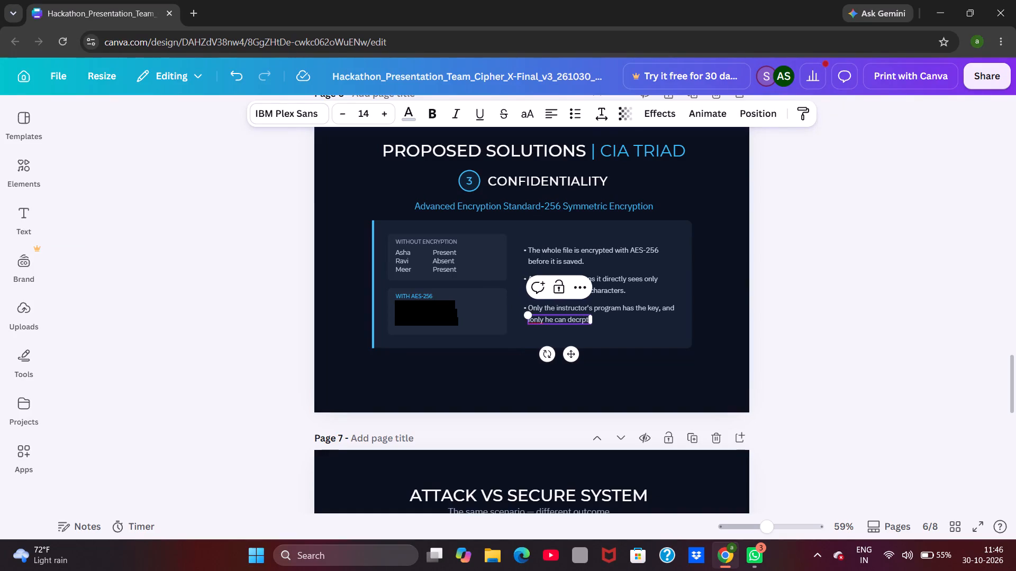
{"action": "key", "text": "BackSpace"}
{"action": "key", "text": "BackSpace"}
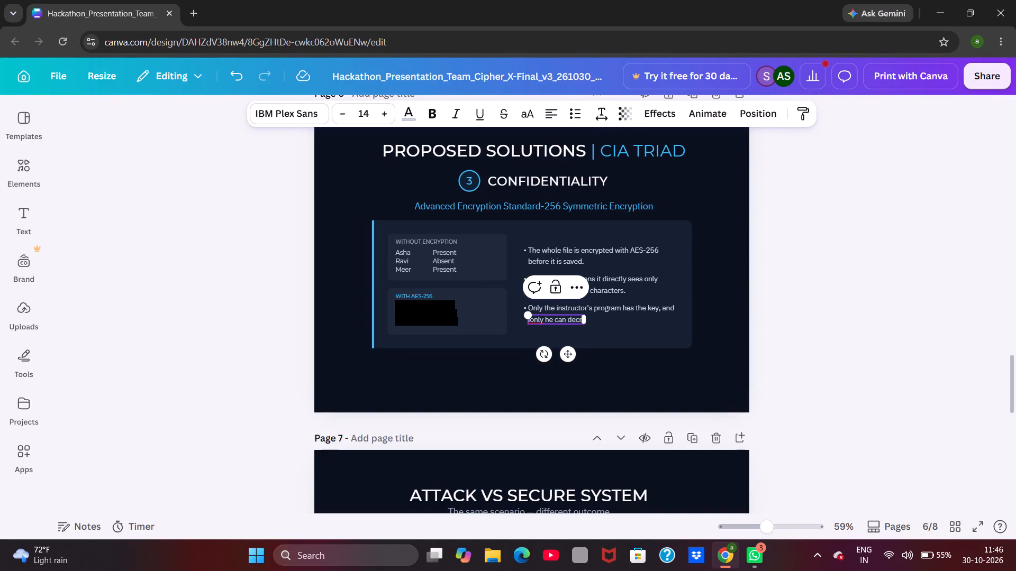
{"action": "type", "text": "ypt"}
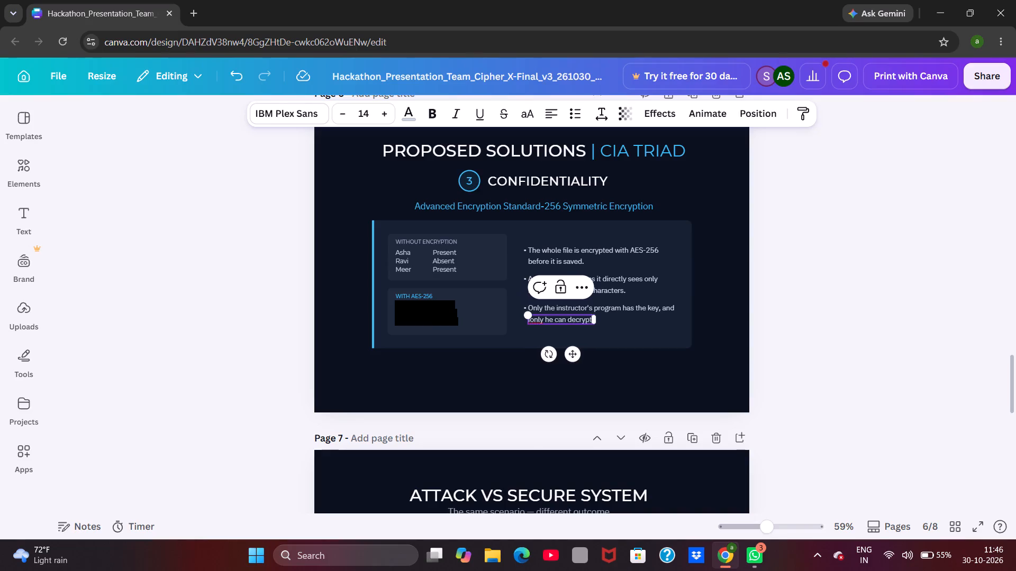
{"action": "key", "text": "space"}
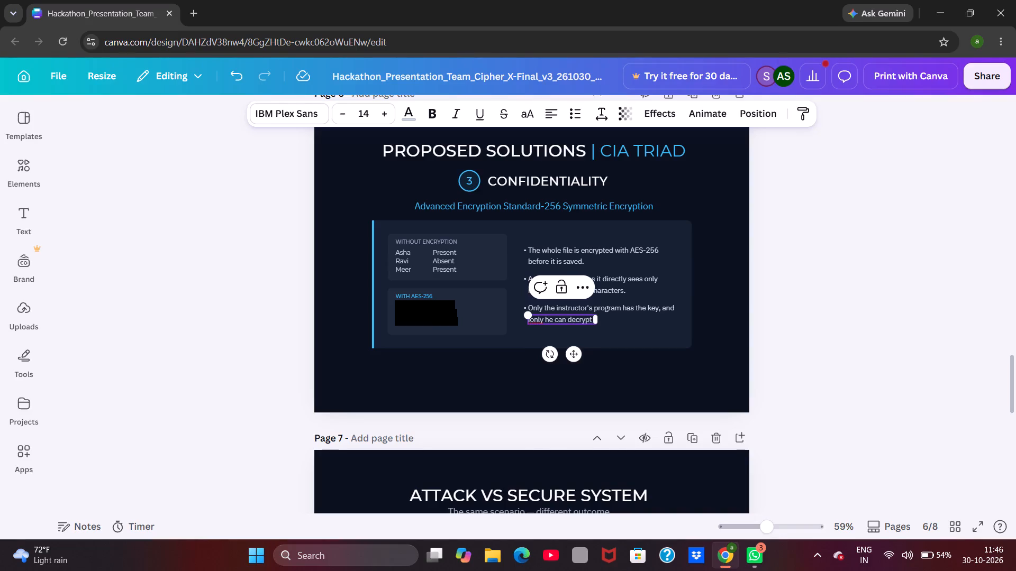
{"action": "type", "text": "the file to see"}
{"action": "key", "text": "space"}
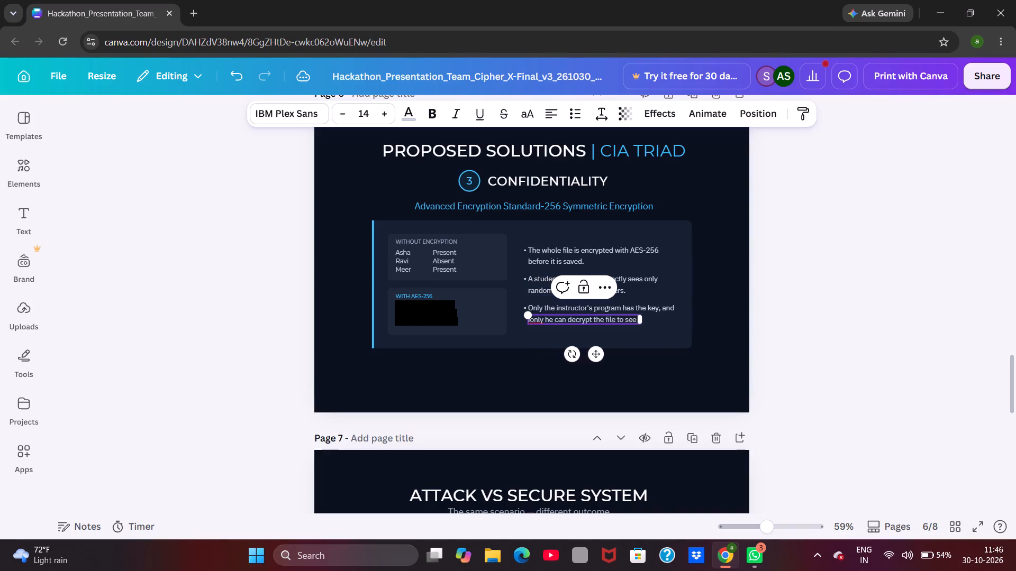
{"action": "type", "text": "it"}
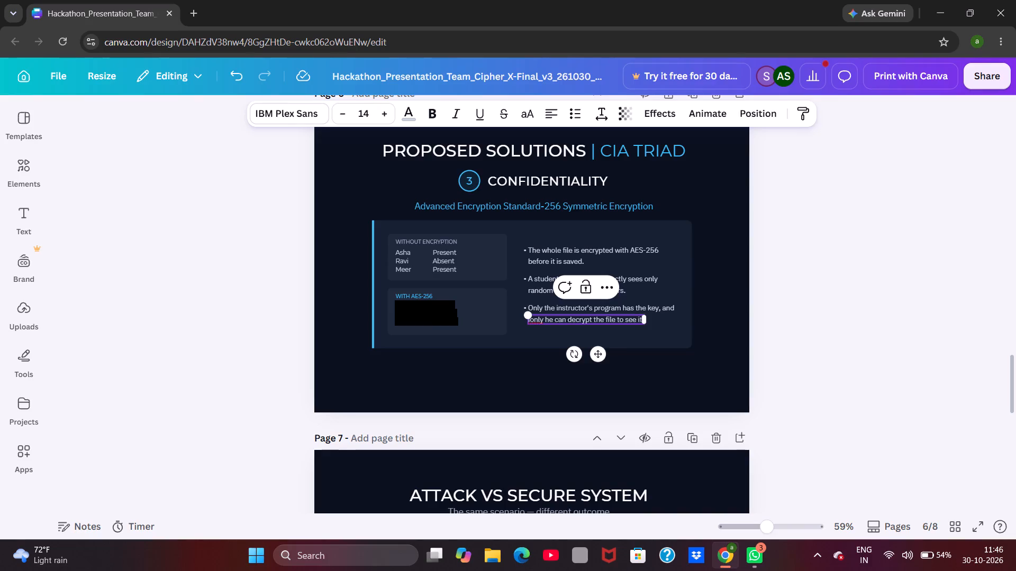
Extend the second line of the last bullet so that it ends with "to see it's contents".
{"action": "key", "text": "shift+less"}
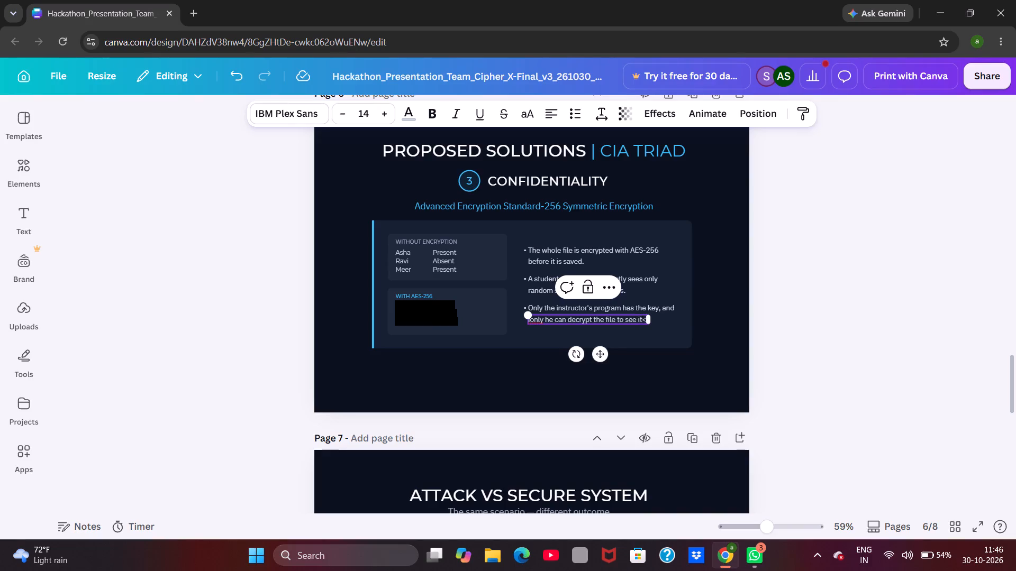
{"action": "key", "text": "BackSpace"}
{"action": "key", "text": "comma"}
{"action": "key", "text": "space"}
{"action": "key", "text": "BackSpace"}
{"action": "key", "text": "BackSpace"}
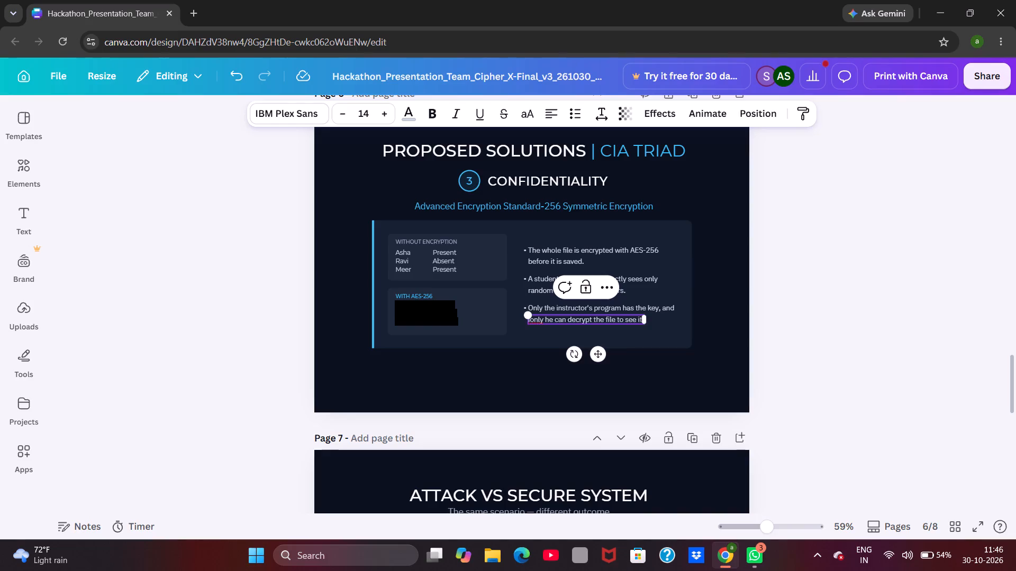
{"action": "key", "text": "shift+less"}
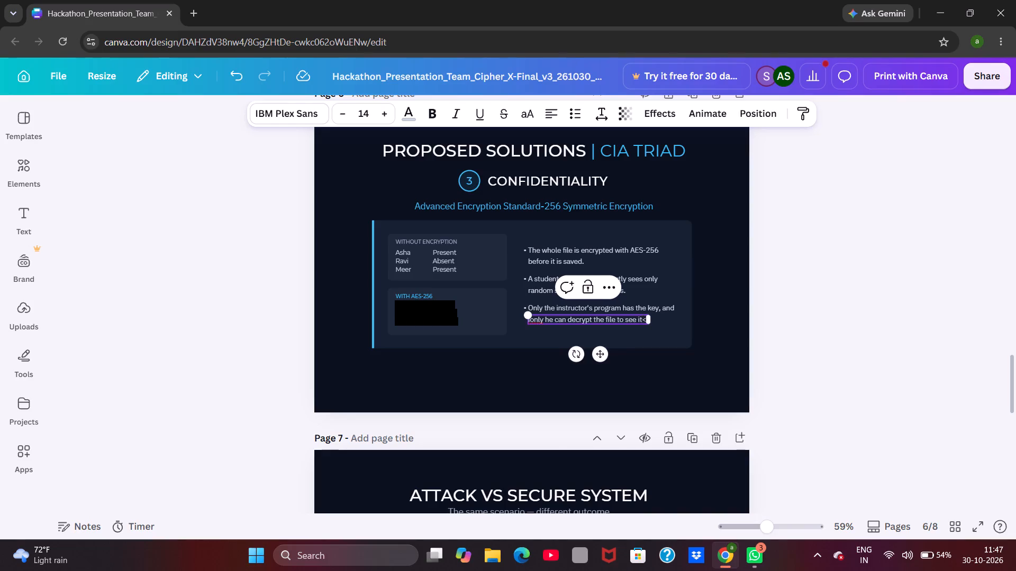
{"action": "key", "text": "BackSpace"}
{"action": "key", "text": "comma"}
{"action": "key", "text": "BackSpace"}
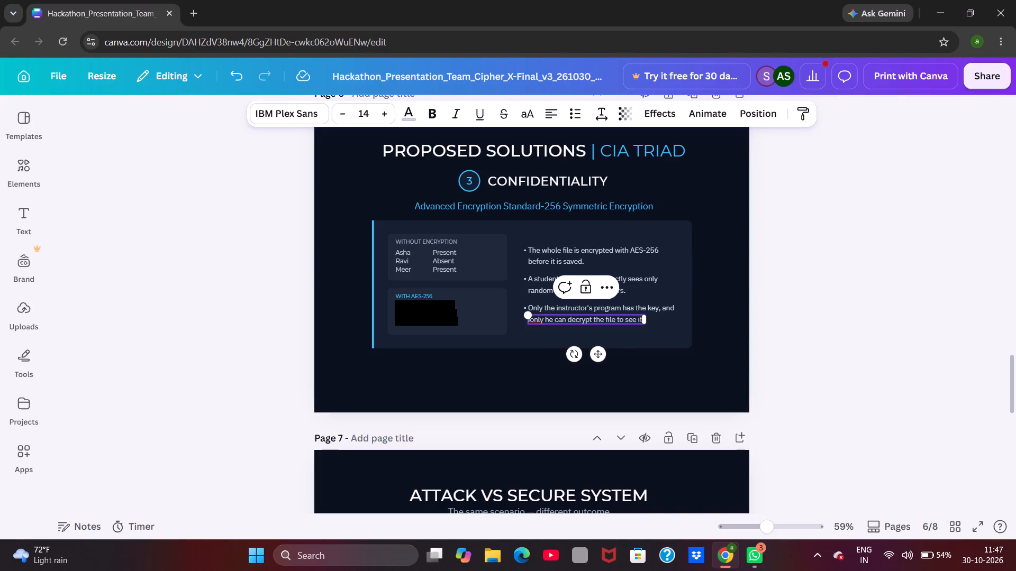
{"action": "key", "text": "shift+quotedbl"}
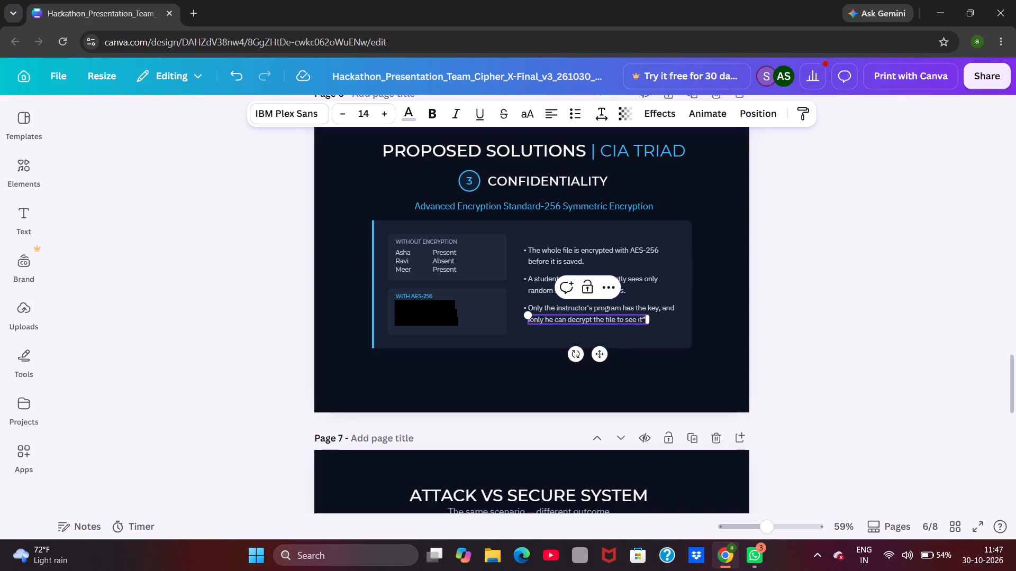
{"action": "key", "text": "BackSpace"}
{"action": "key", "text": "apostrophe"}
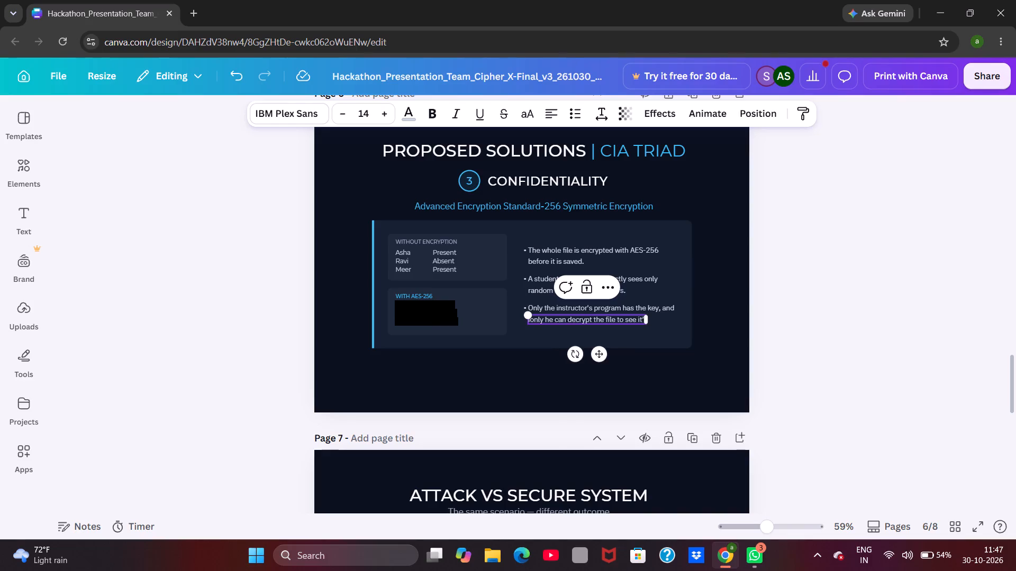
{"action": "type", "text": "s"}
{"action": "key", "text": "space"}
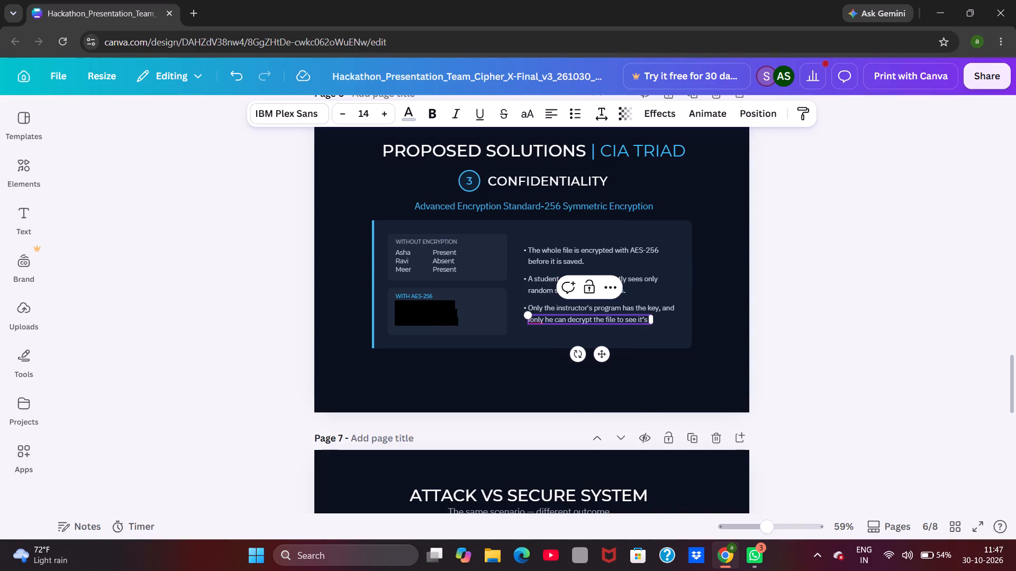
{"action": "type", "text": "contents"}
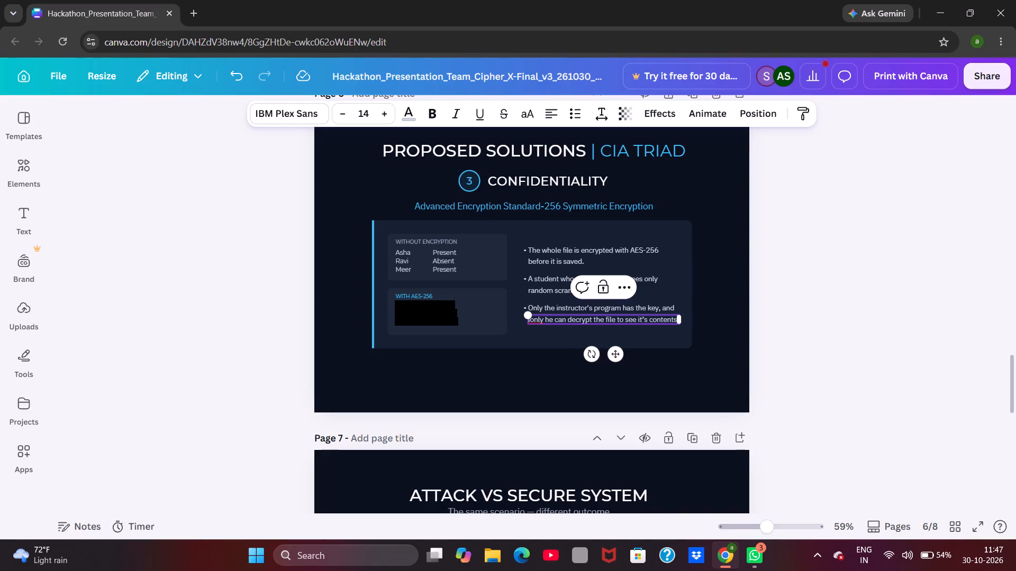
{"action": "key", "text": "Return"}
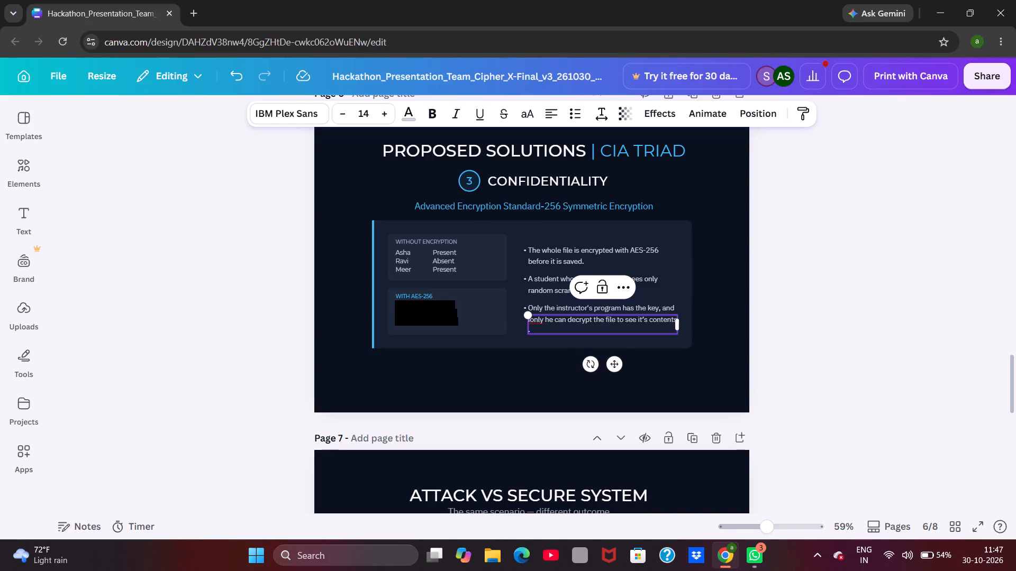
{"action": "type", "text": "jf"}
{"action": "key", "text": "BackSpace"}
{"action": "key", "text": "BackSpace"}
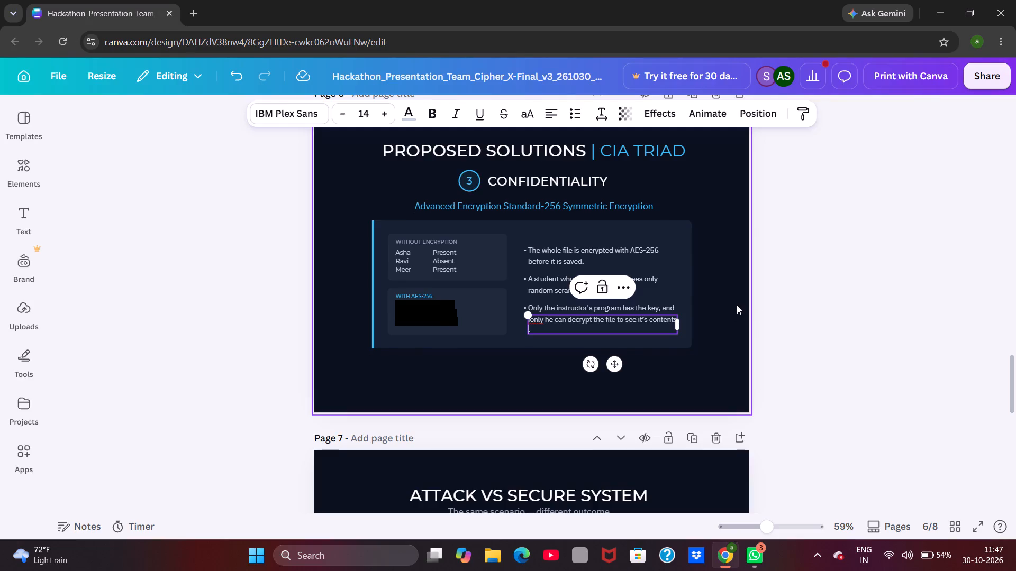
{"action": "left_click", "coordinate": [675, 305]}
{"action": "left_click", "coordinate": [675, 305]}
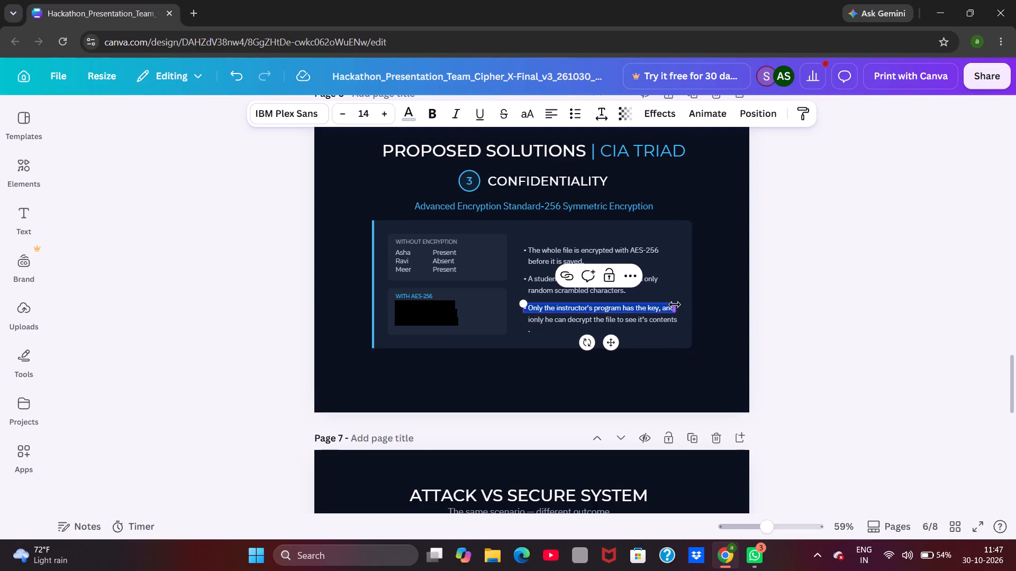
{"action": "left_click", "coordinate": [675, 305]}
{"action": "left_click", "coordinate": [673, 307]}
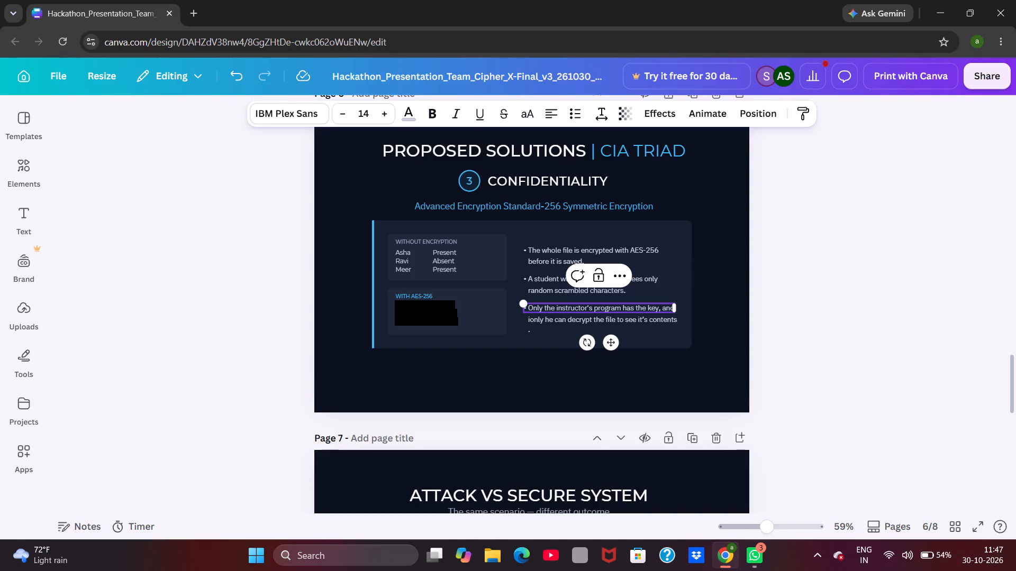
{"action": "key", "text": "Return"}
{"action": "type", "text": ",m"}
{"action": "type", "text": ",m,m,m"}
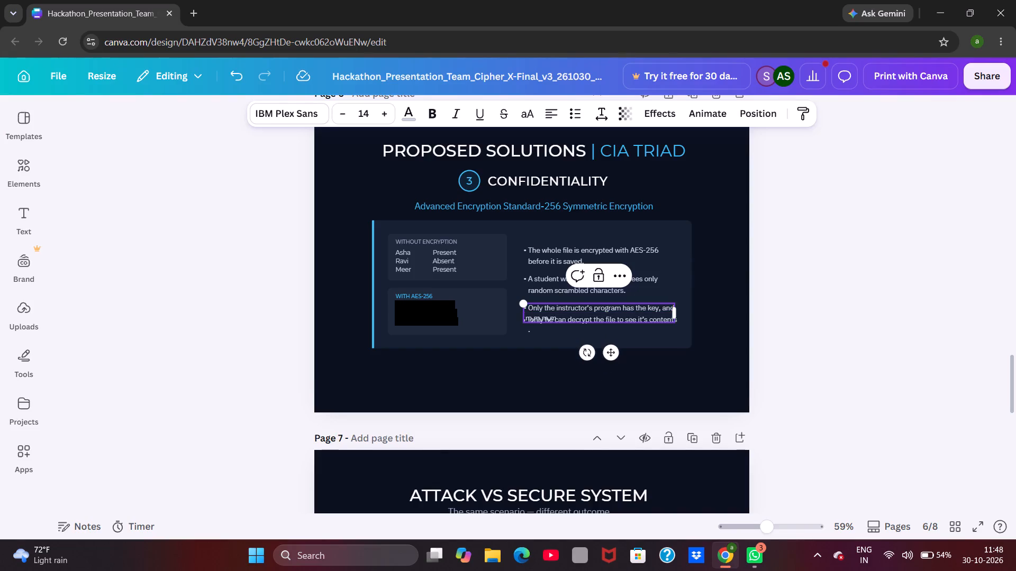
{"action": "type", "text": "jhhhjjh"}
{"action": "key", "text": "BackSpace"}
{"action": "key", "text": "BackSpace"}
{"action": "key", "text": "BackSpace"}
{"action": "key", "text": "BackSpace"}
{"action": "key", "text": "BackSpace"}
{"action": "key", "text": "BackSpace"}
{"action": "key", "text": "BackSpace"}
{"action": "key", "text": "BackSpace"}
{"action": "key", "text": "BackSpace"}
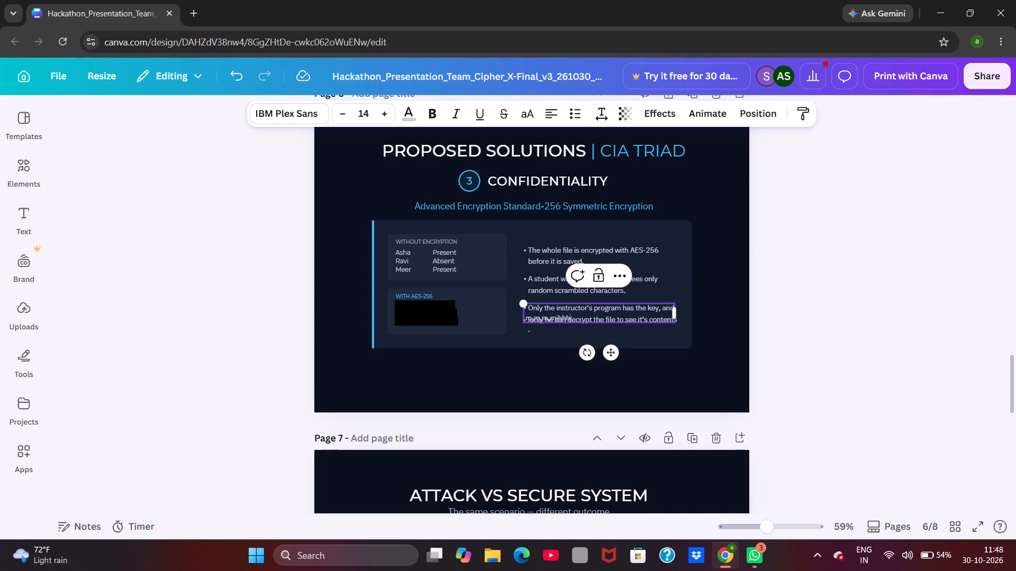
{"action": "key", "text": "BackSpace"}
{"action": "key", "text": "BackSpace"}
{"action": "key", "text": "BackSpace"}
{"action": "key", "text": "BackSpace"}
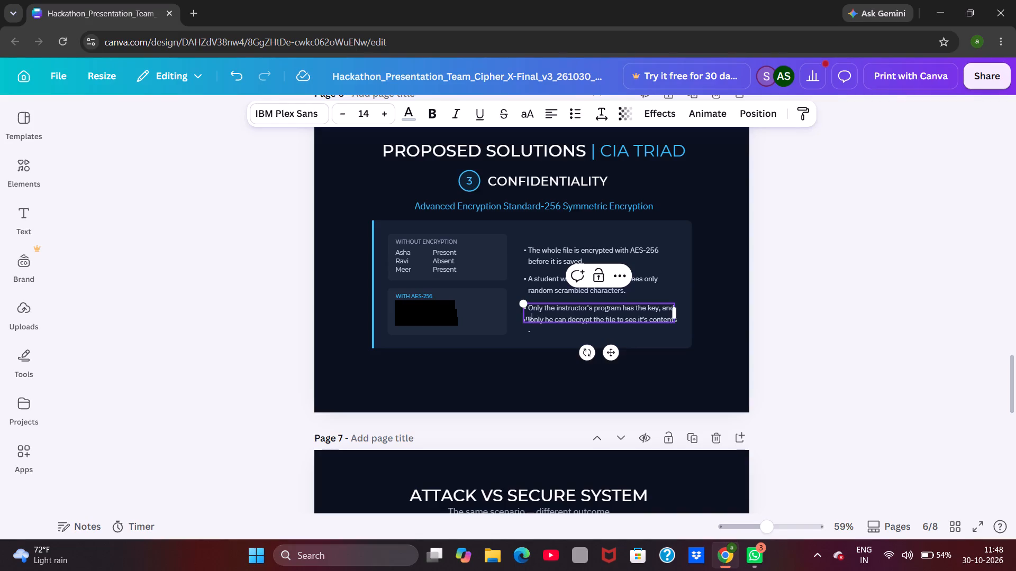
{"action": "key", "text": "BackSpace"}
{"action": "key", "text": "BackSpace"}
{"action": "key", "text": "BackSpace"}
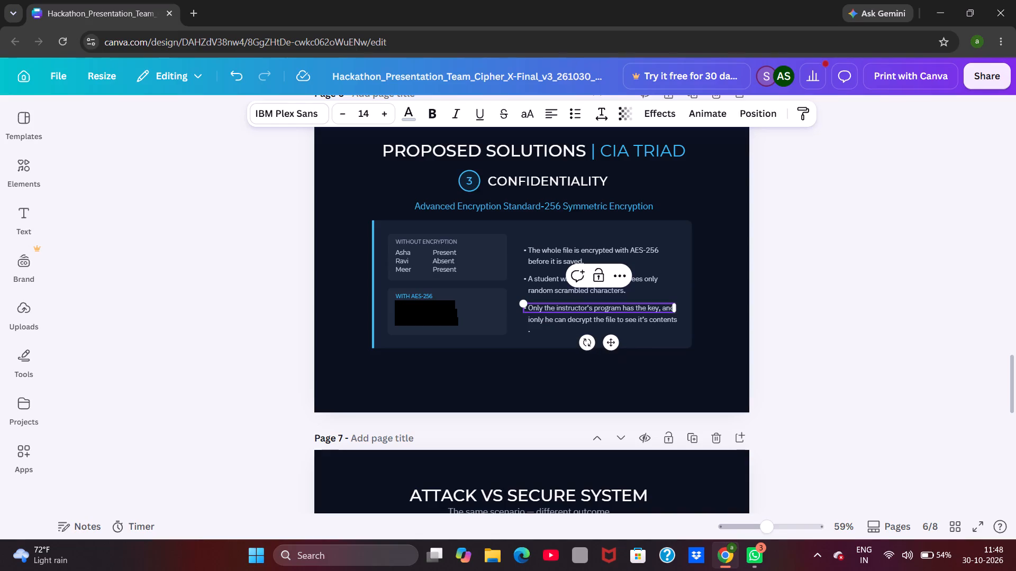
Delete the separate text box holding the second line of the last Confidentiality bullet.
{"action": "left_click", "coordinate": [665, 321]}
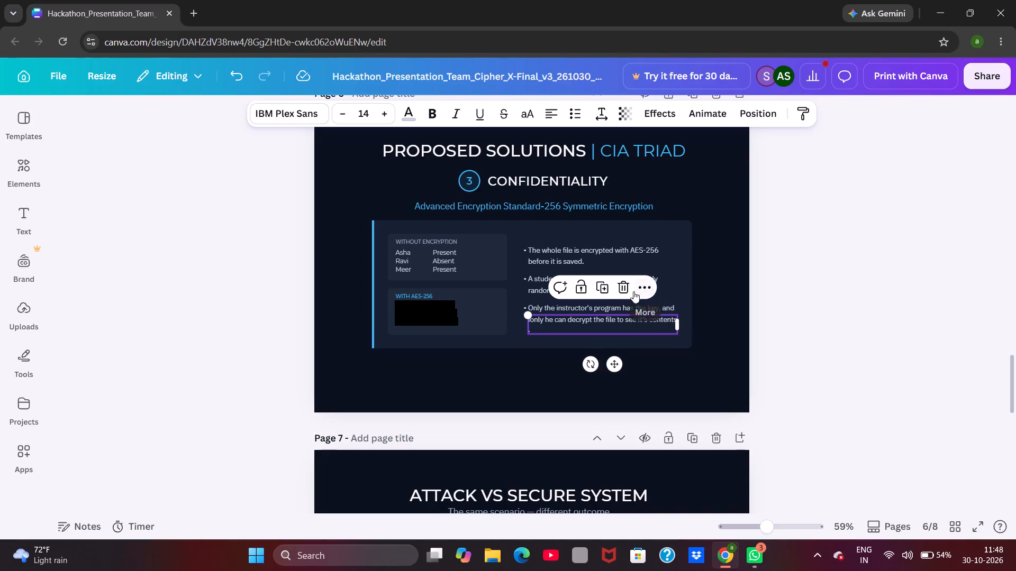
{"action": "left_click", "coordinate": [625, 288]}
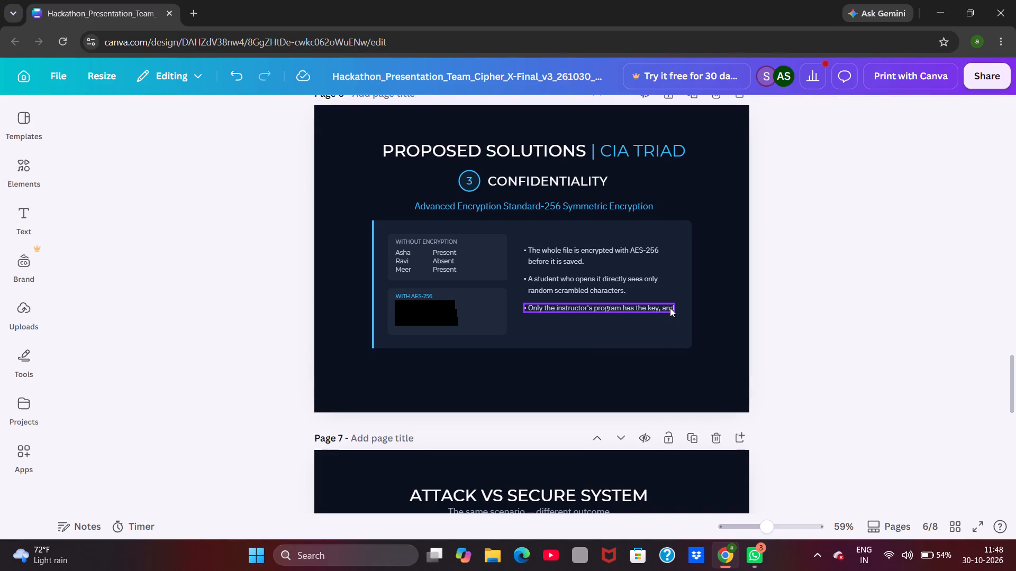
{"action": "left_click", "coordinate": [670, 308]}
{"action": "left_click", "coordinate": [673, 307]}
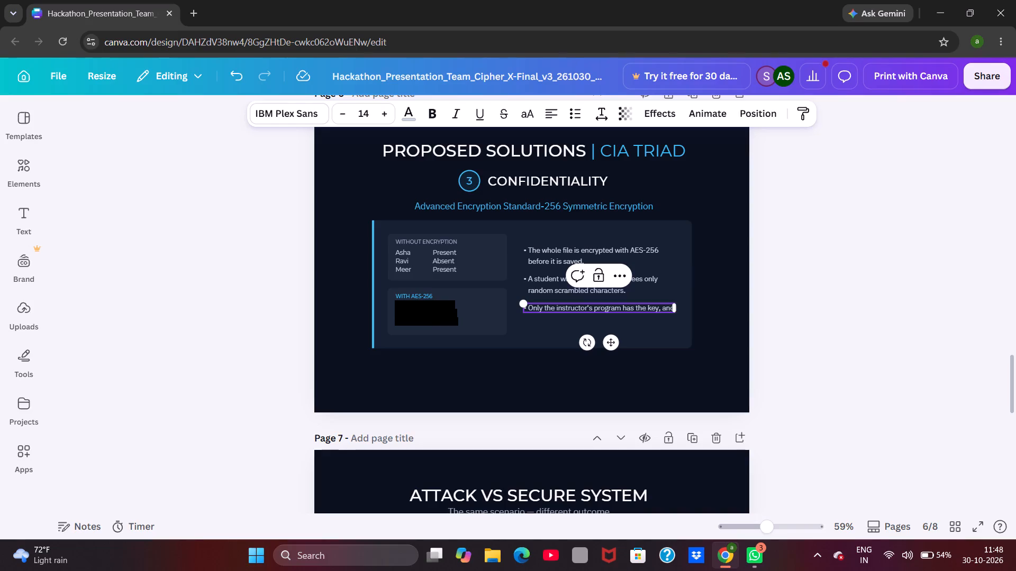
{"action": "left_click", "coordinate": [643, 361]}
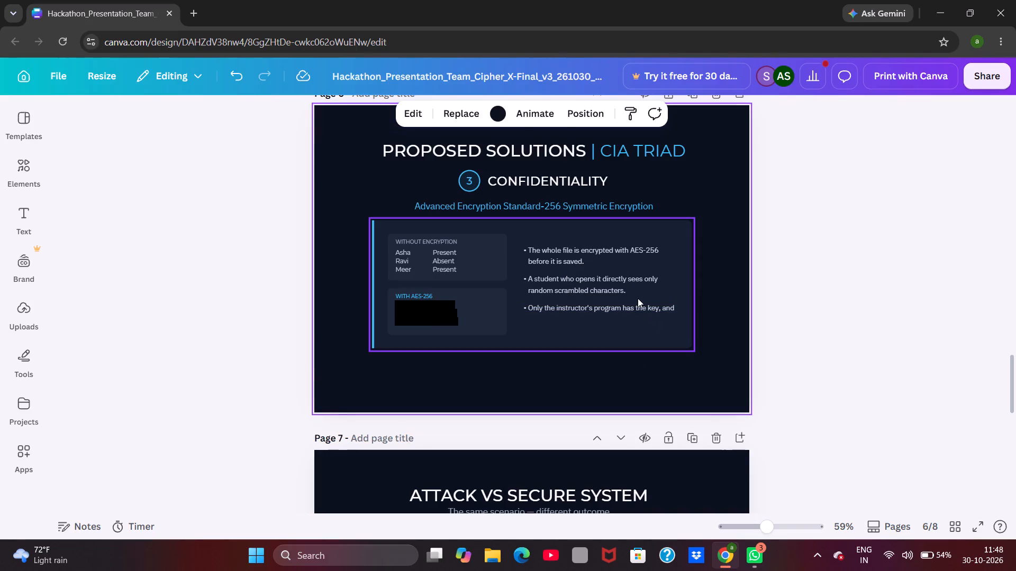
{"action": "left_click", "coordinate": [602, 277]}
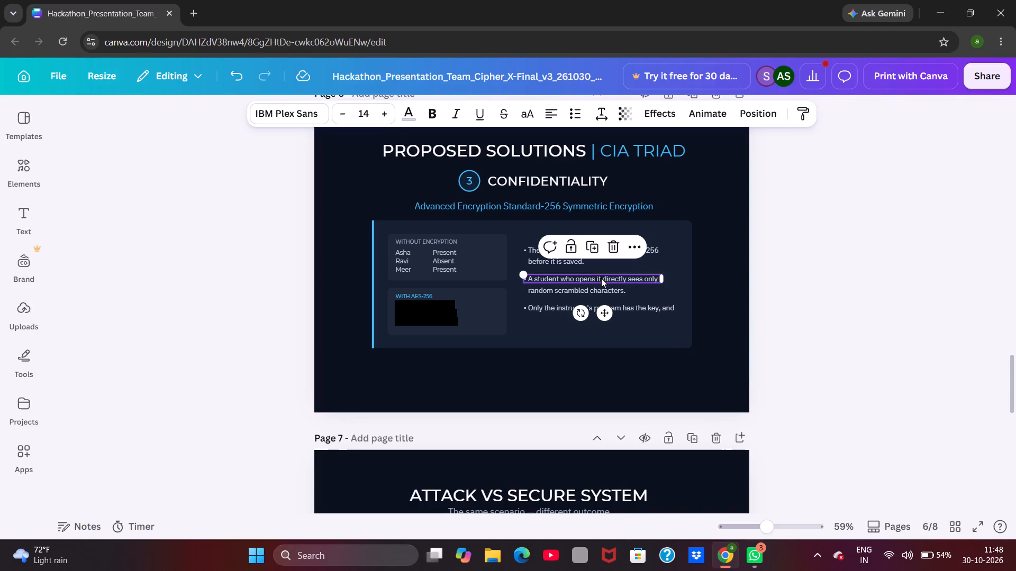
Insert the word "authorized" before "instructor's" in the last Confidentiality bullet.
{"action": "left_click", "coordinate": [637, 307]}
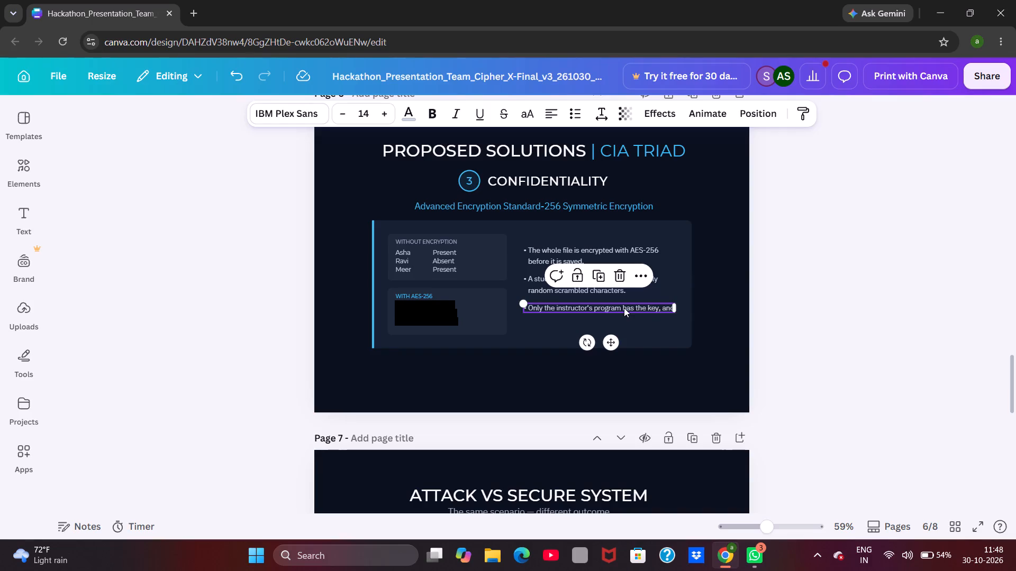
{"action": "left_click", "coordinate": [631, 288]}
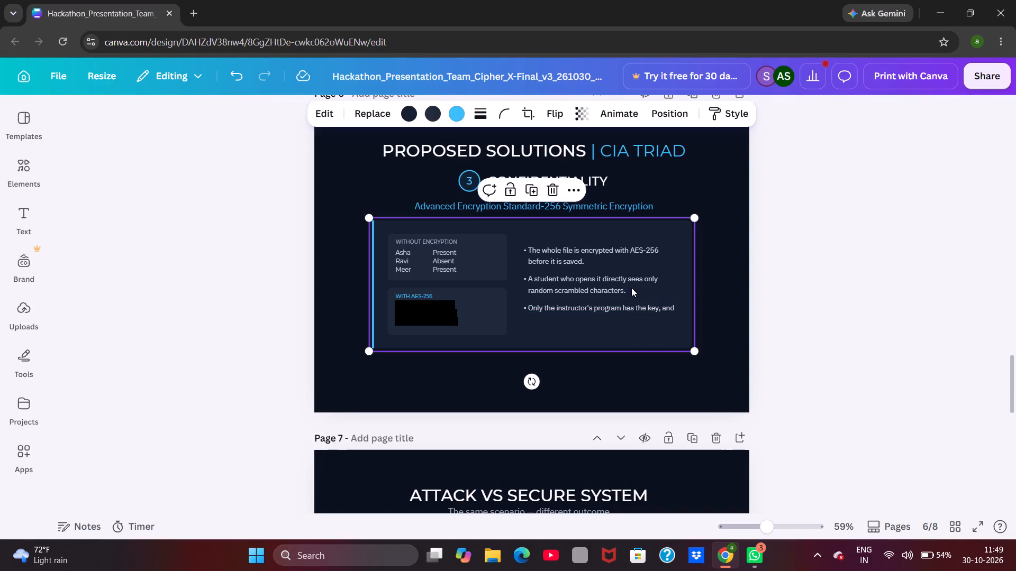
{"action": "left_click", "coordinate": [626, 288]}
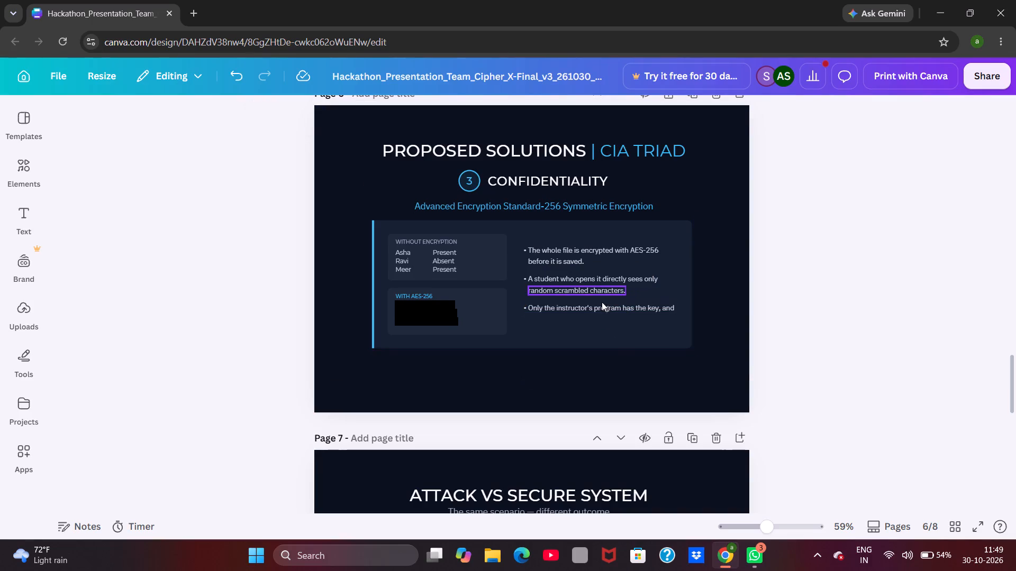
{"action": "left_click", "coordinate": [586, 308]}
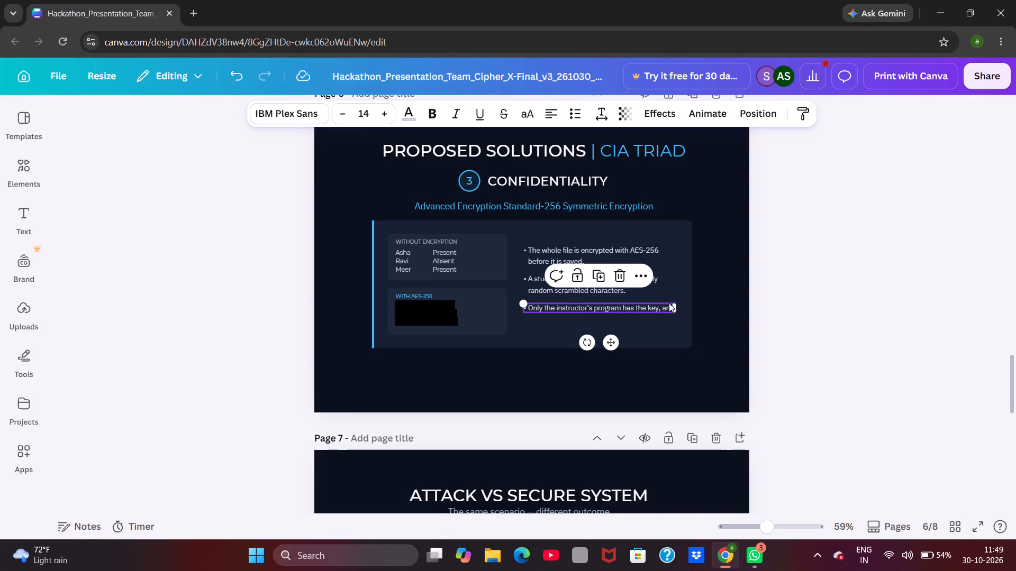
{"action": "double_click", "coordinate": [669, 303]}
{"action": "left_click", "coordinate": [671, 305]}
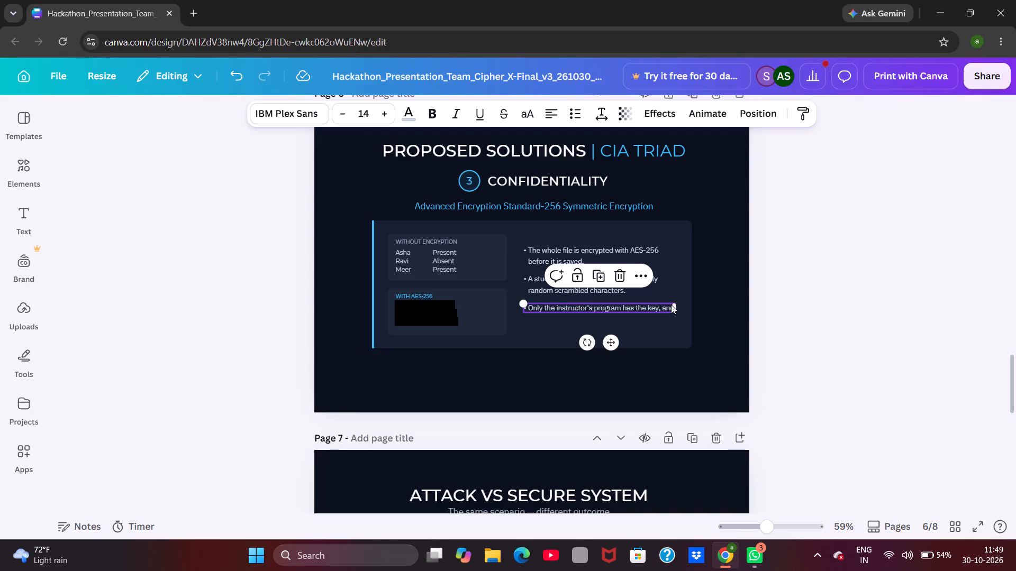
{"action": "left_click", "coordinate": [671, 305]}
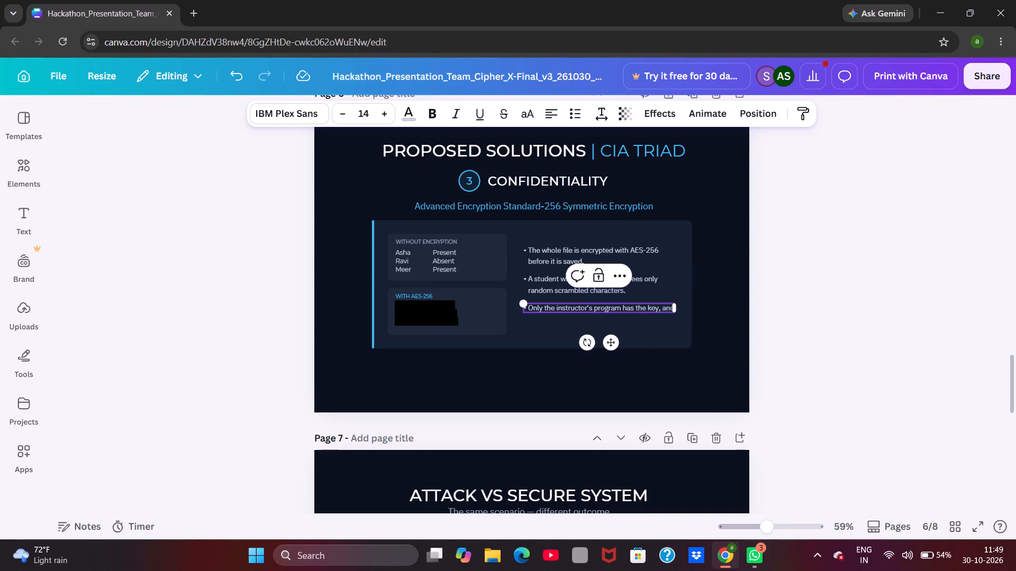
{"action": "left_click", "coordinate": [556, 305]}
{"action": "type", "text": "au"}
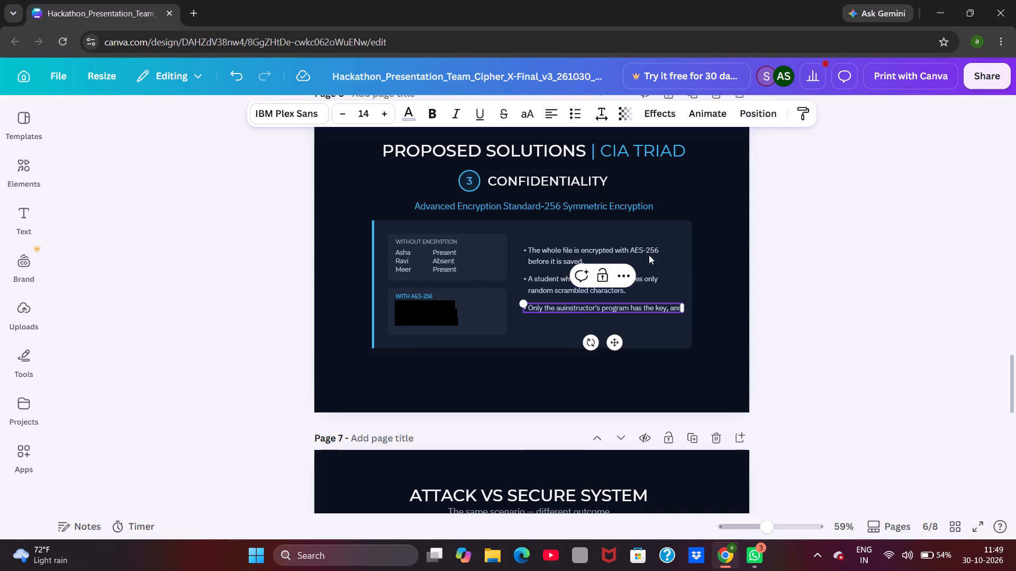
{"action": "key", "text": "t"}
{"action": "key", "text": "h"}
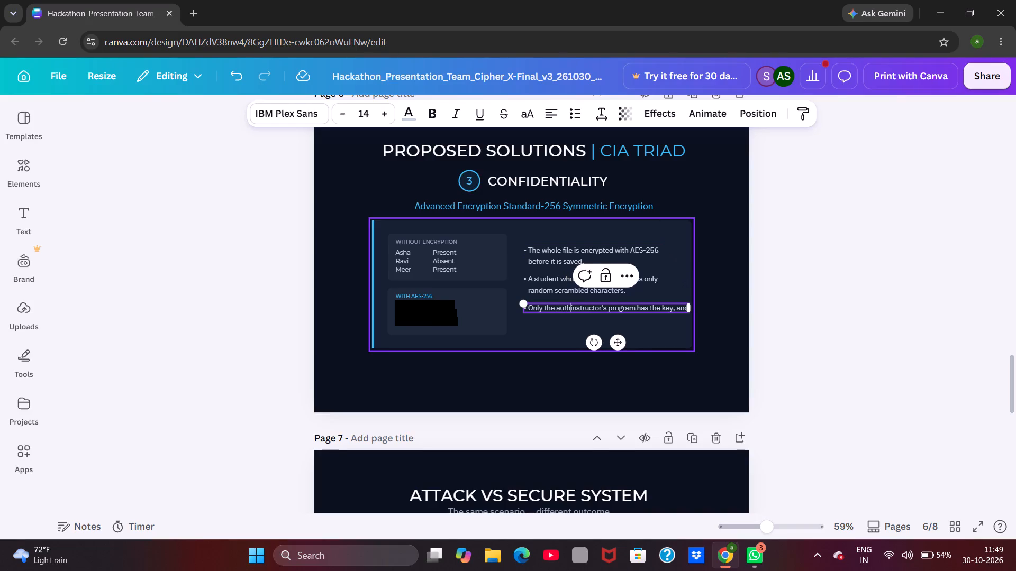
{"action": "type", "text": "ori"}
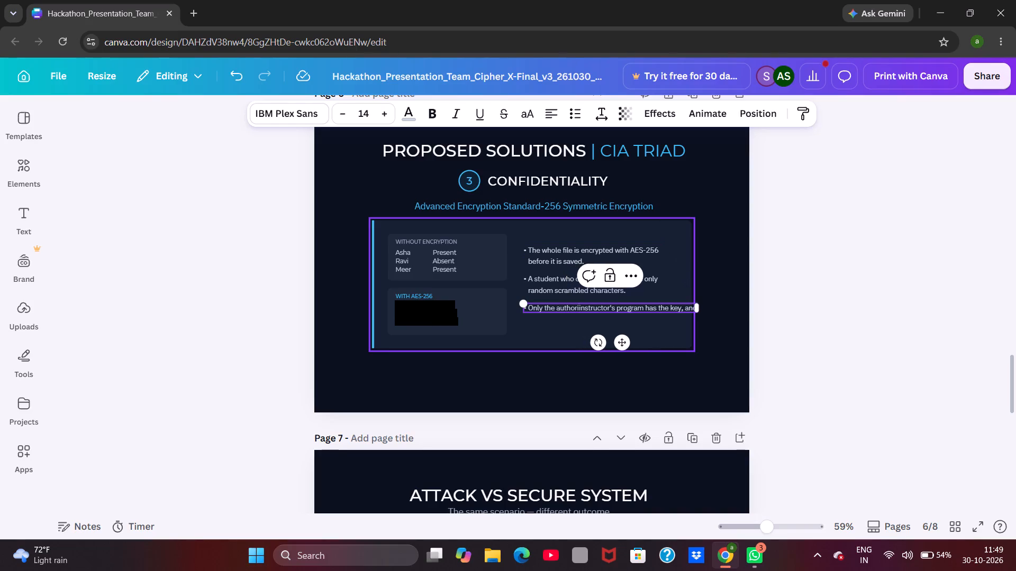
{"action": "type", "text": "zed"}
{"action": "key", "text": "space"}
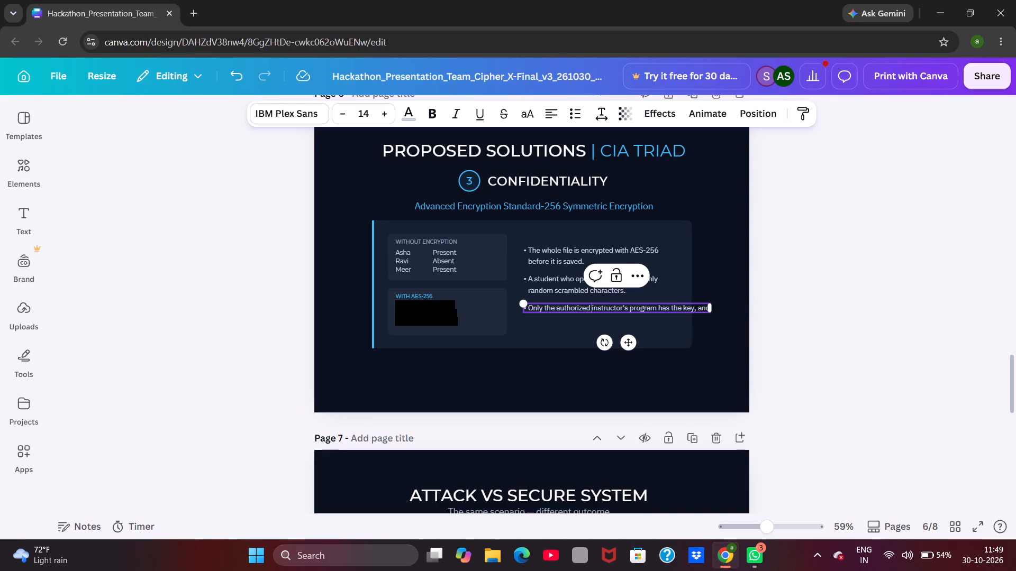
Break the last Confidentiality bullet after "program" so that "has the key, and" starts a second line.
{"action": "left_click", "coordinate": [682, 307]}
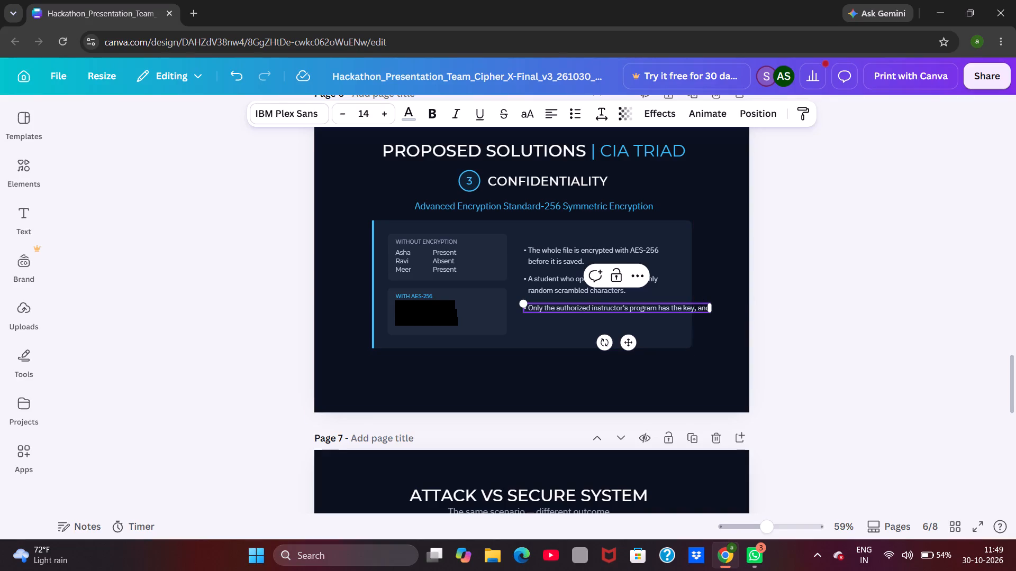
{"action": "left_click", "coordinate": [658, 308]}
{"action": "key", "text": "Return"}
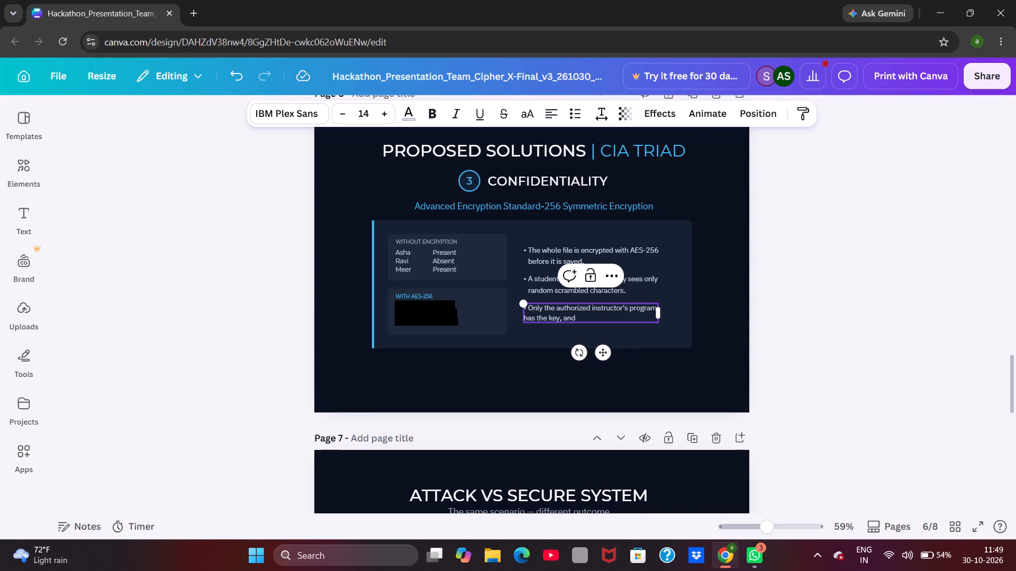
Replace "key, and" at the end of the last bullet with "correct secret key".
{"action": "left_click_drag", "start_coordinate": [591, 312], "coordinate": [586, 320]}
{"action": "left_click_drag", "start_coordinate": [586, 320], "coordinate": [586, 318]}
{"action": "left_click_drag", "start_coordinate": [586, 318], "coordinate": [584, 318]}
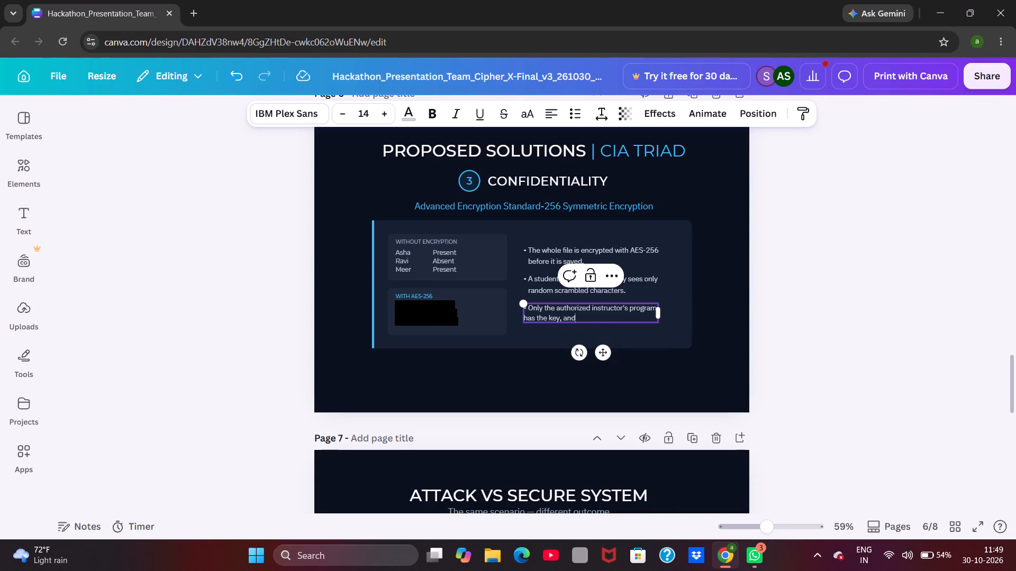
{"action": "left_click", "coordinate": [584, 318]}
{"action": "key", "text": "BackSpace"}
{"action": "key", "text": "BackSpace"}
{"action": "key", "text": "BackSpace"}
{"action": "key", "text": "BackSpace"}
{"action": "key", "text": "BackSpace"}
{"action": "key", "text": "BackSpace"}
{"action": "key", "text": "BackSpace"}
{"action": "key", "text": "BackSpace"}
{"action": "type", "text": "co"}
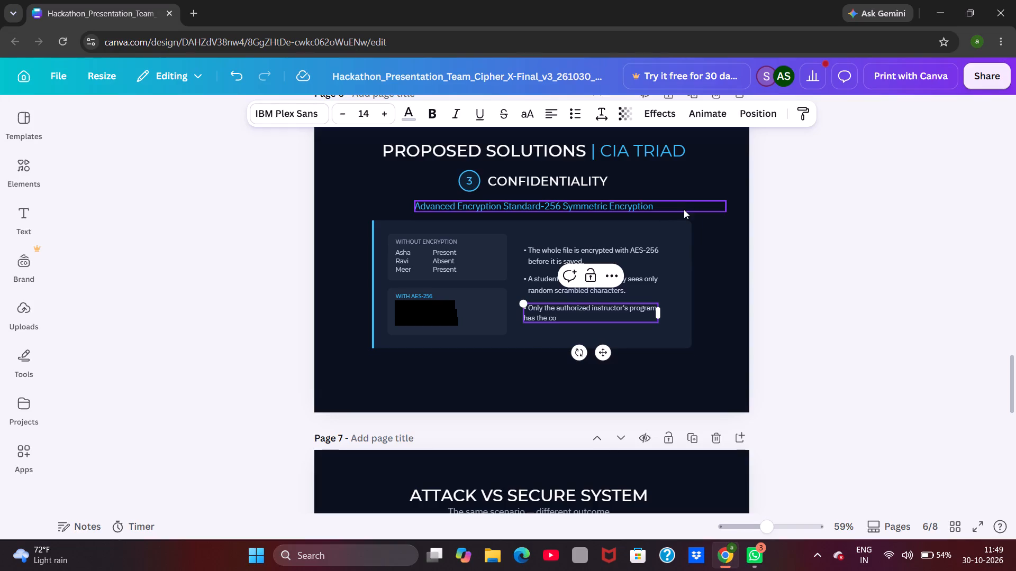
{"action": "type", "text": "rrect secret key"}
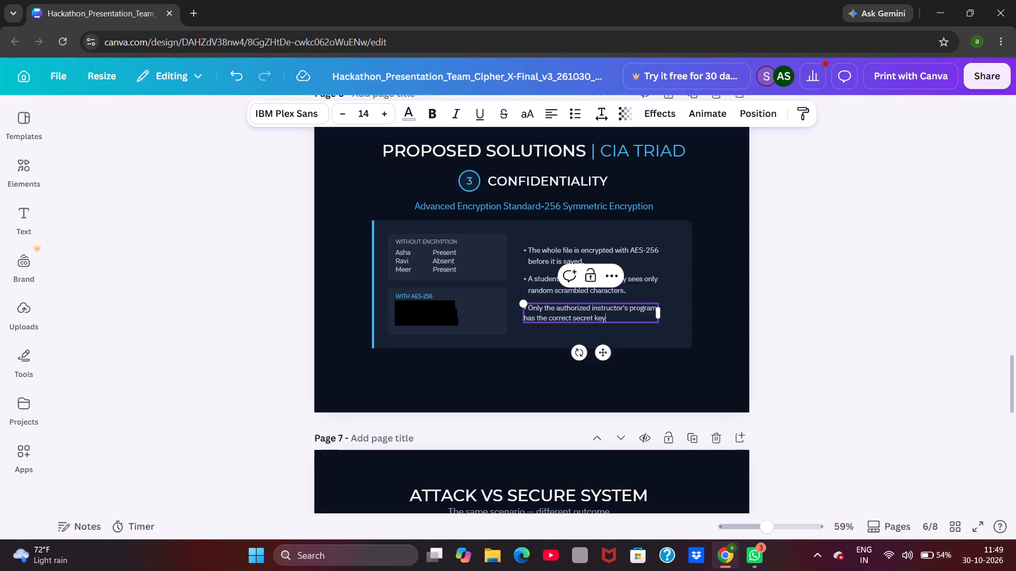
Extend the last bullet's second line with "to decrypt the file and see it".
{"action": "key", "text": "space"}
{"action": "type", "text": "to decr"}
{"action": "type", "text": "ypt"}
{"action": "key", "text": "space"}
{"action": "type", "text": "the fie"}
{"action": "key", "text": "BackSpace"}
{"action": "type", "text": "le"}
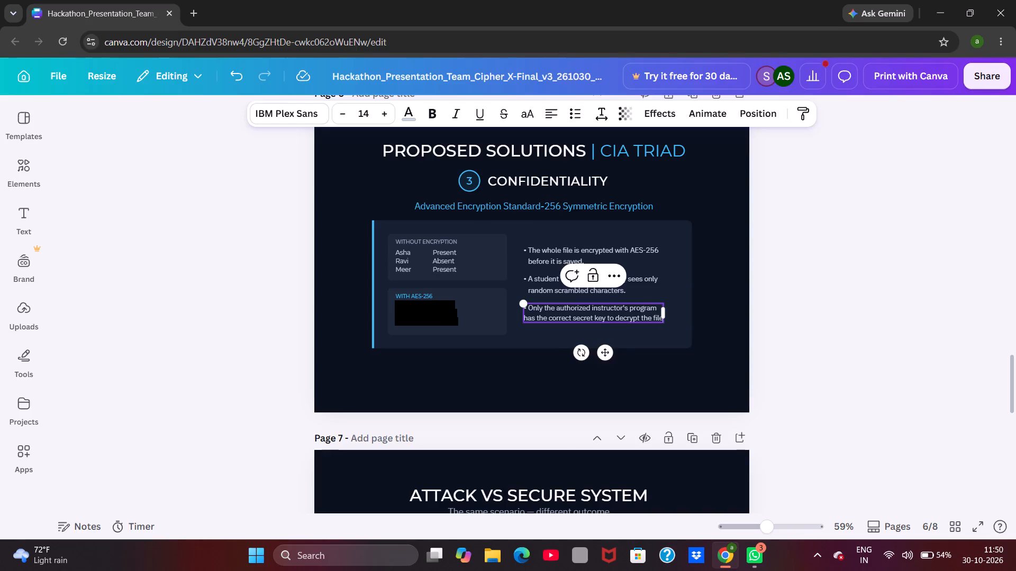
{"action": "key", "text": "space"}
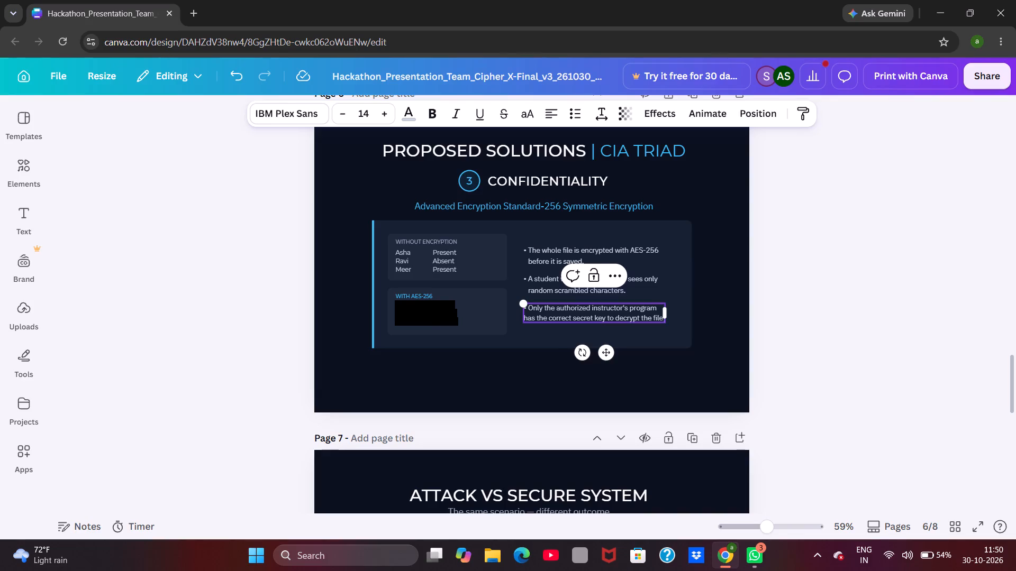
{"action": "type", "text": "and se"}
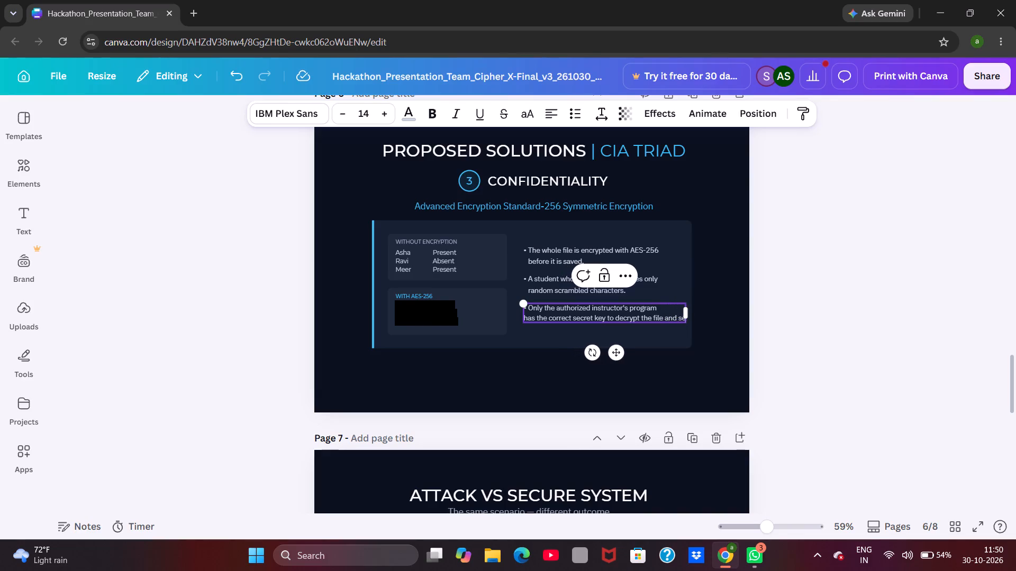
{"action": "key", "text": "e"}
{"action": "key", "text": "space"}
{"action": "type", "text": "it"}
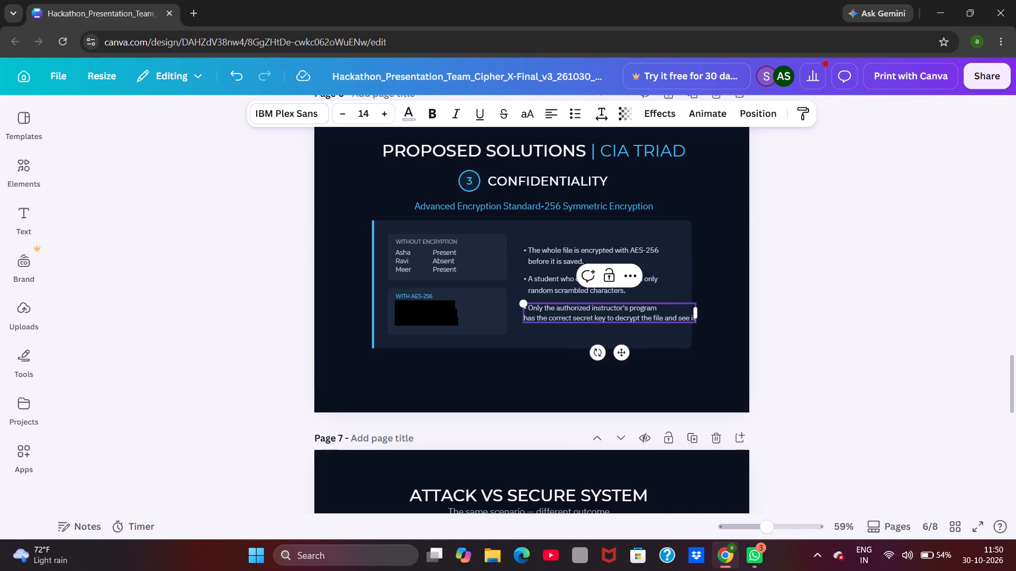
Break the last bullet's second line after "file" so that "and see it" starts a third line.
{"action": "left_click", "coordinate": [664, 320]}
{"action": "key", "text": "Return"}
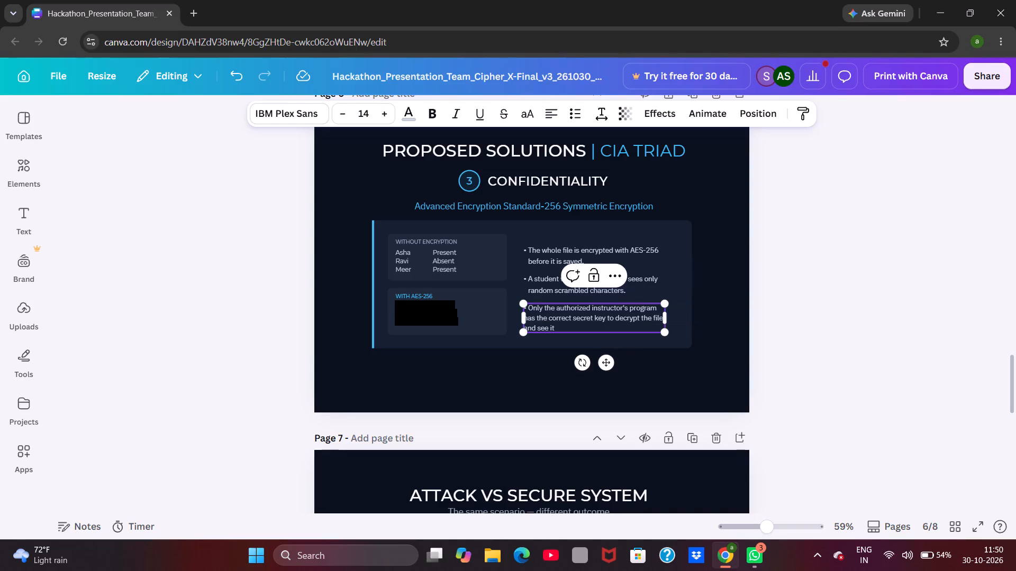
Complete the third line of the last Confidentiality bullet as "and see it's stored data.".
{"action": "left_click", "coordinate": [578, 330]}
{"action": "key", "text": "space"}
{"action": "scroll", "coordinate": [465, 365], "scroll_direction": "left", "scroll_amount": 3}
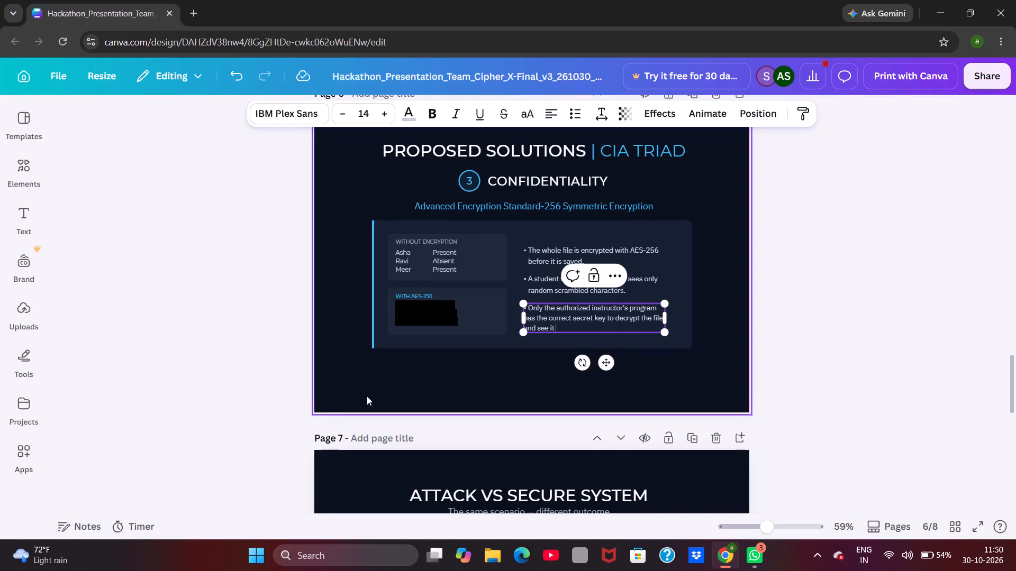
{"action": "scroll", "coordinate": [367, 396], "scroll_direction": "left", "scroll_amount": 2}
{"action": "type", "text": "data"}
{"action": "key", "text": "BackSpace"}
{"action": "key", "text": "BackSpace"}
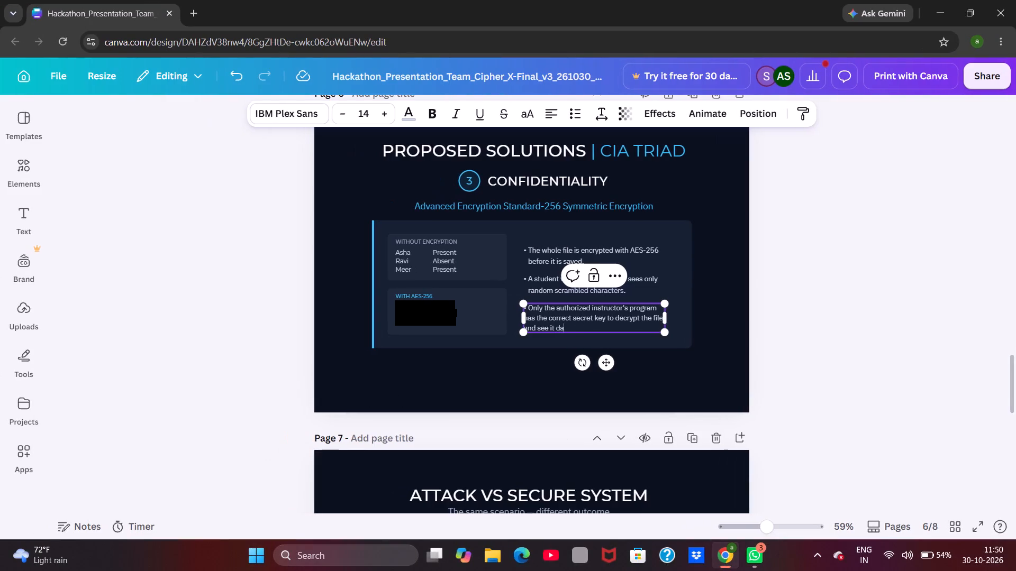
{"action": "key", "text": "BackSpace"}
{"action": "key", "text": "BackSpace"}
{"action": "key", "text": "BackSpace"}
{"action": "key", "text": "shift+quotedbl"}
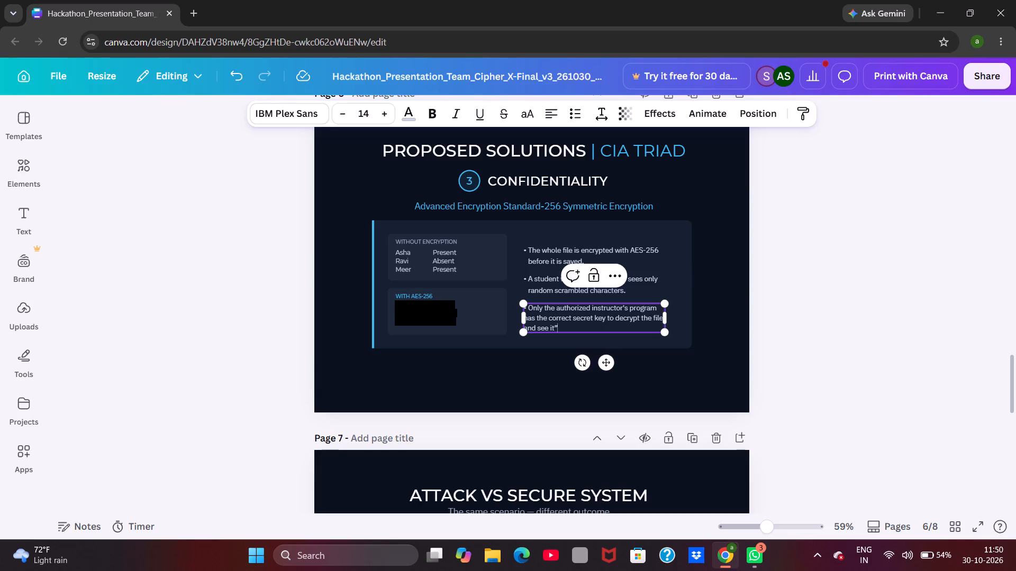
{"action": "key", "text": "BackSpace"}
{"action": "key", "text": "apostrophe"}
{"action": "type", "text": "s stored data"}
{"action": "key", "text": "period"}
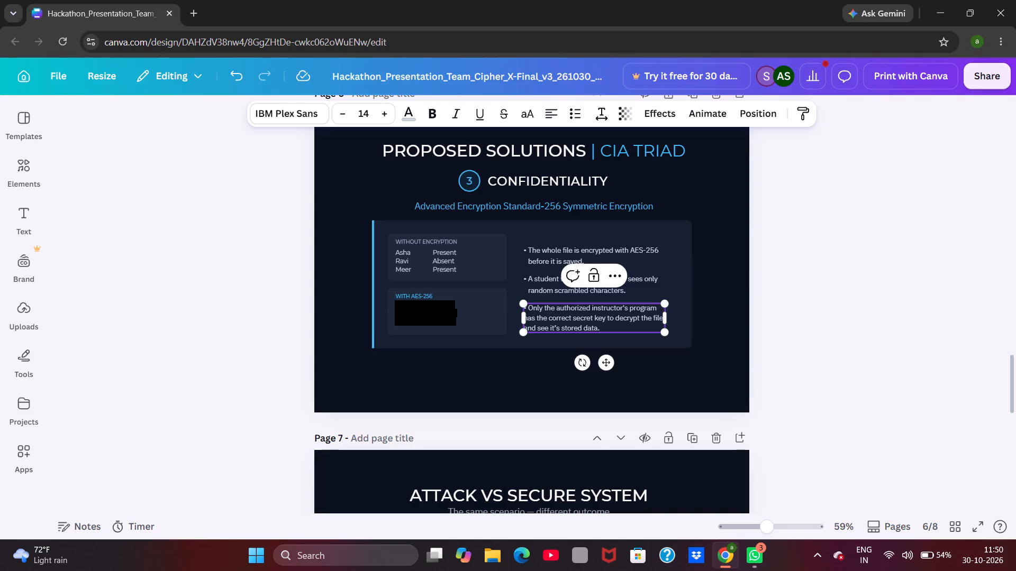
Insert a period right after "saved" in the first Confidentiality bullet's second line, "before it is saved".
{"action": "left_click", "coordinate": [591, 259]}
{"action": "left_click", "coordinate": [591, 259]}
{"action": "left_click", "coordinate": [586, 258]}
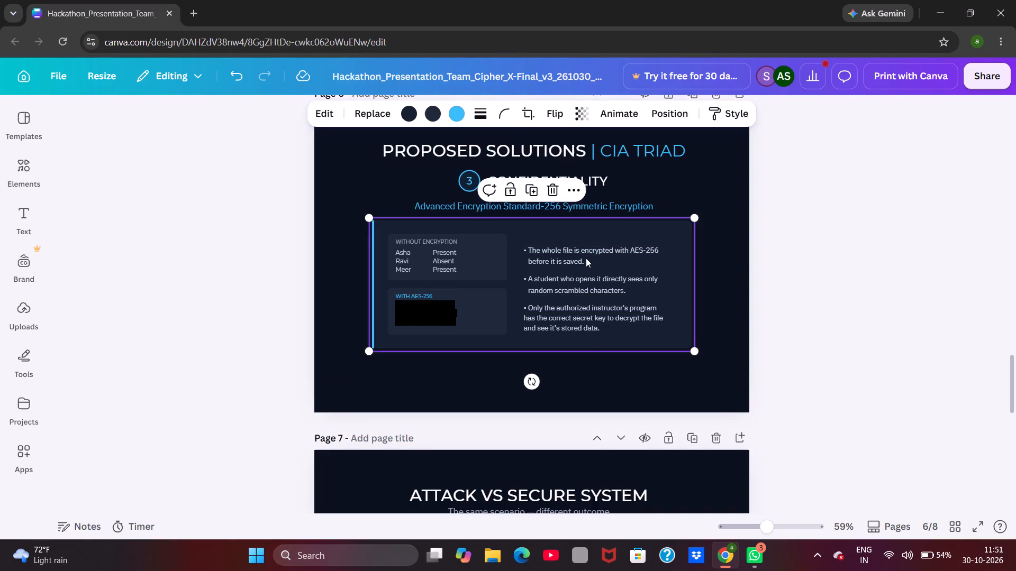
{"action": "left_click", "coordinate": [724, 247]}
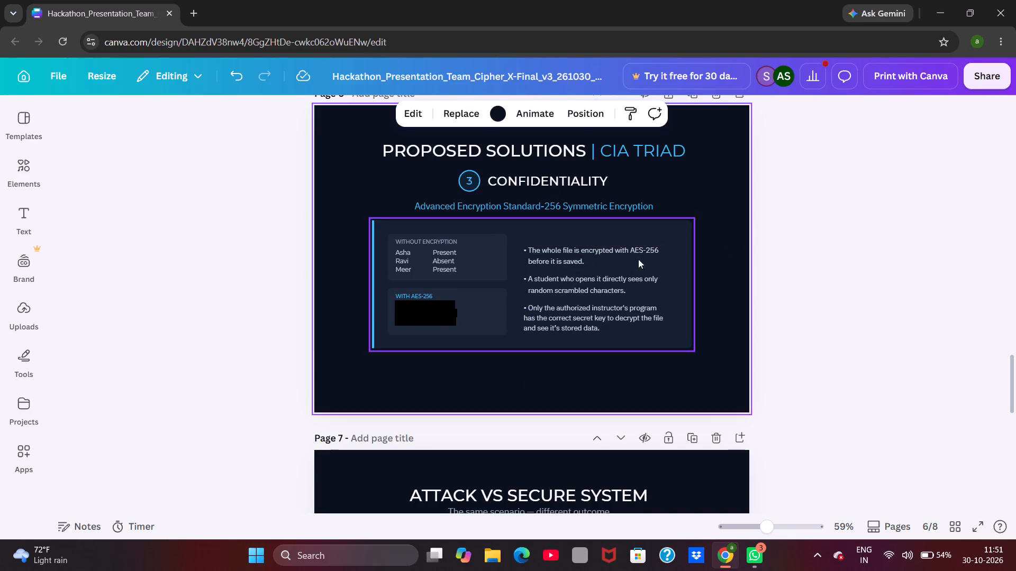
{"action": "left_click", "coordinate": [594, 260]}
{"action": "left_click", "coordinate": [584, 257]}
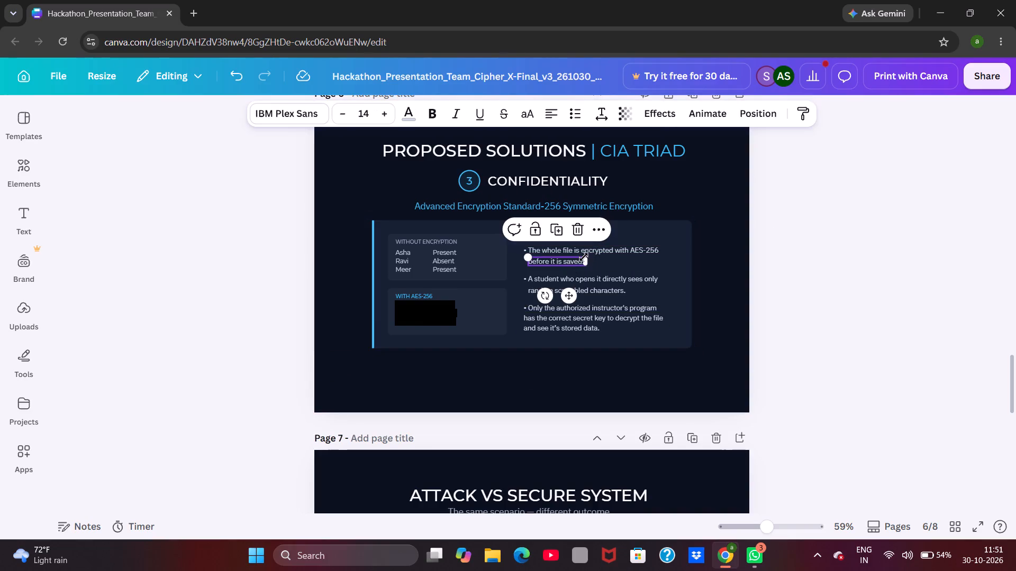
{"action": "left_click", "coordinate": [583, 257]}
{"action": "left_click", "coordinate": [583, 257]}
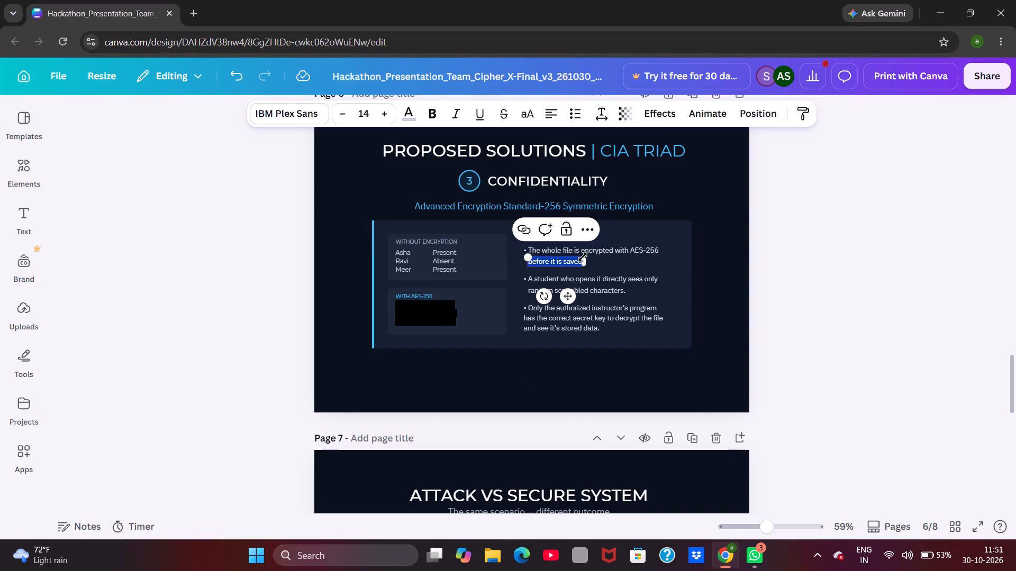
{"action": "left_click", "coordinate": [583, 261]}
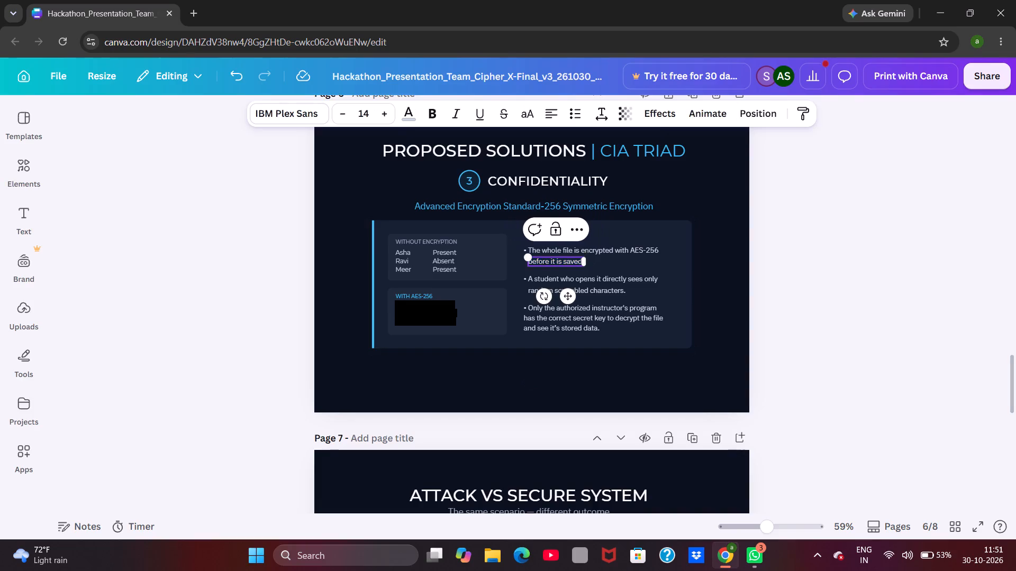
{"action": "key", "text": "space"}
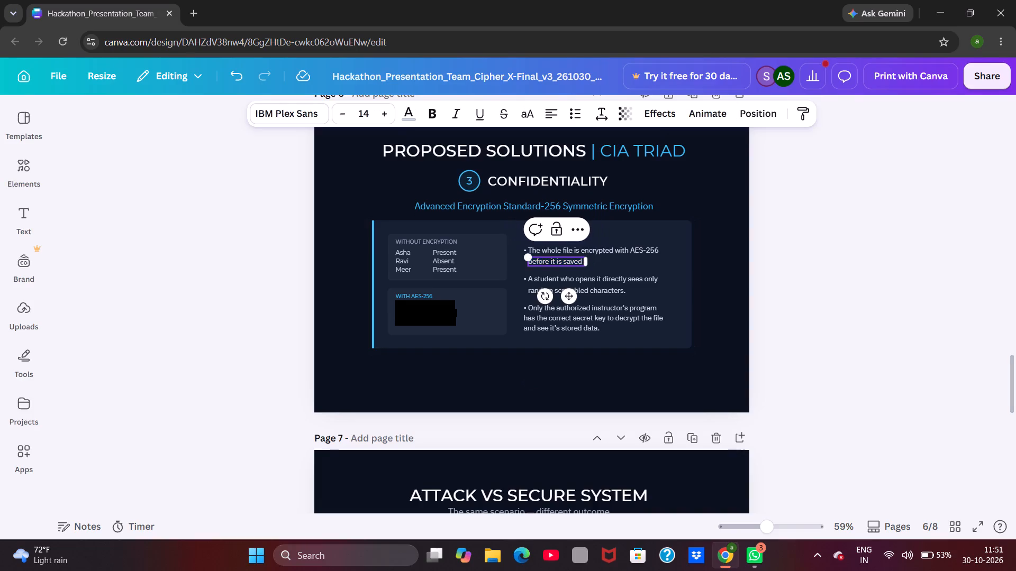
{"action": "key", "text": "BackSpace"}
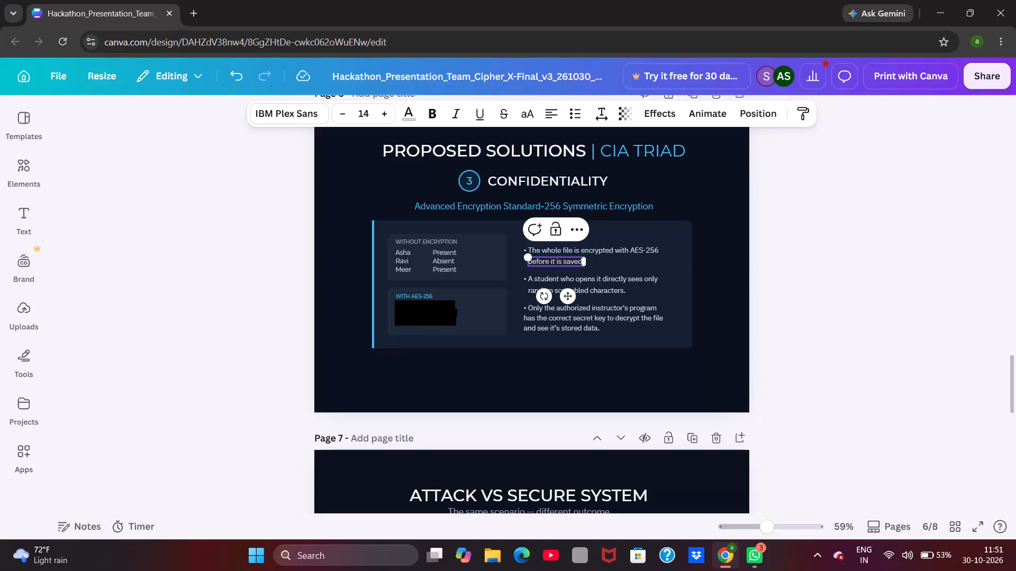
{"action": "key", "text": "period"}
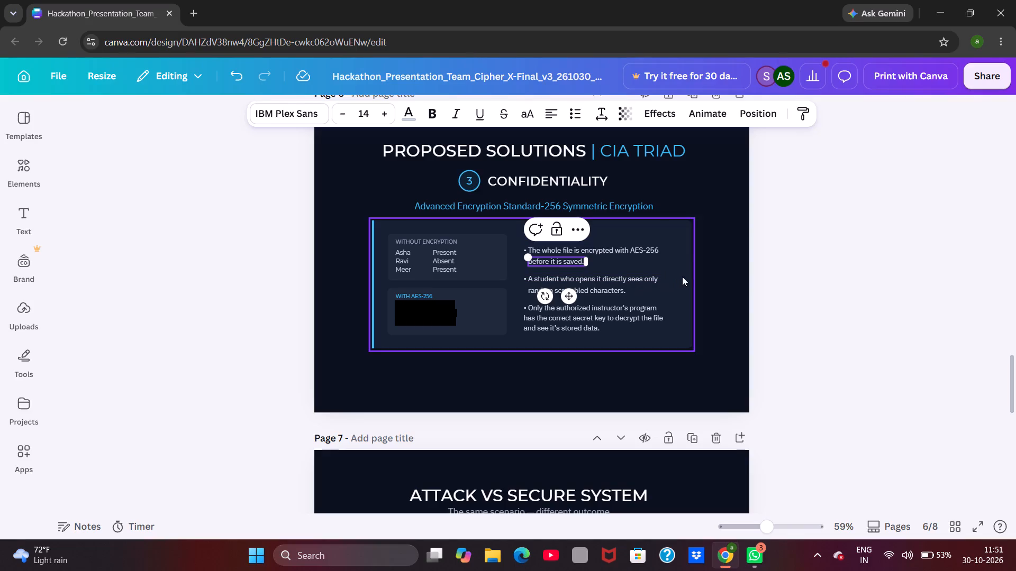
{"action": "left_click", "coordinate": [708, 268]}
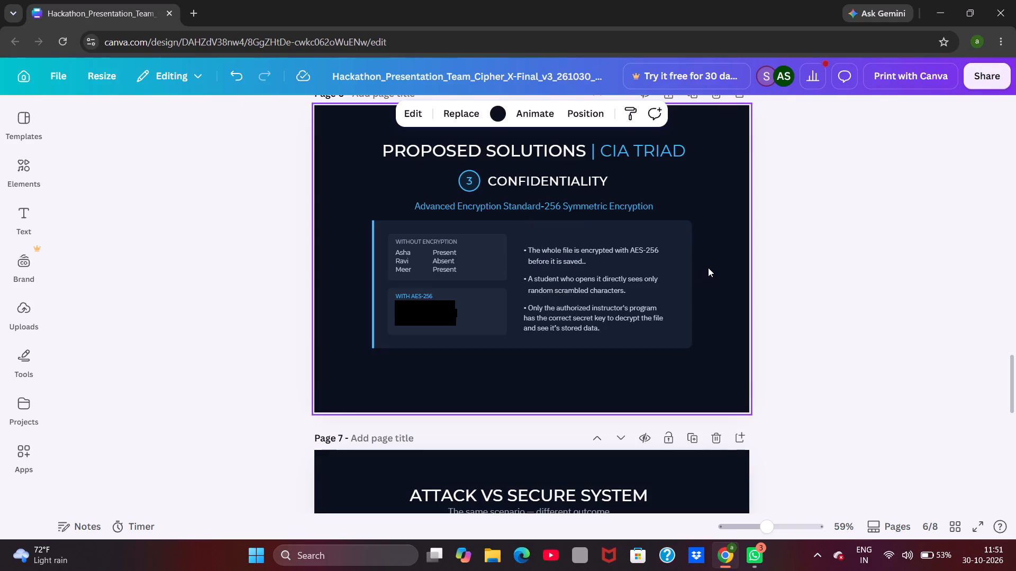
{"action": "left_click", "coordinate": [570, 367]}
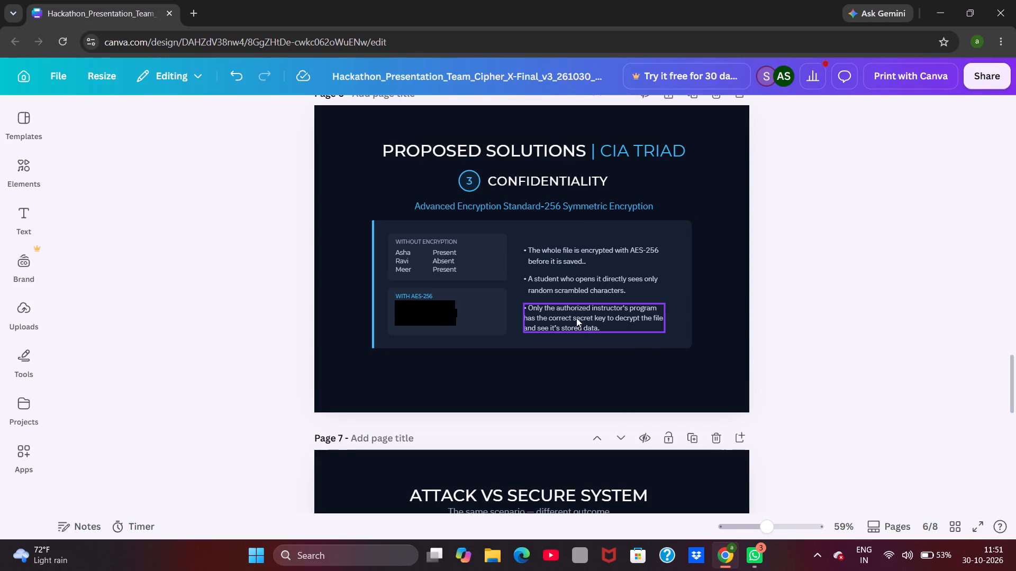
Indent the last Confidentiality bullet's second line, starting with "has the correct secret key", by three spaces.
{"action": "left_click", "coordinate": [523, 312]}
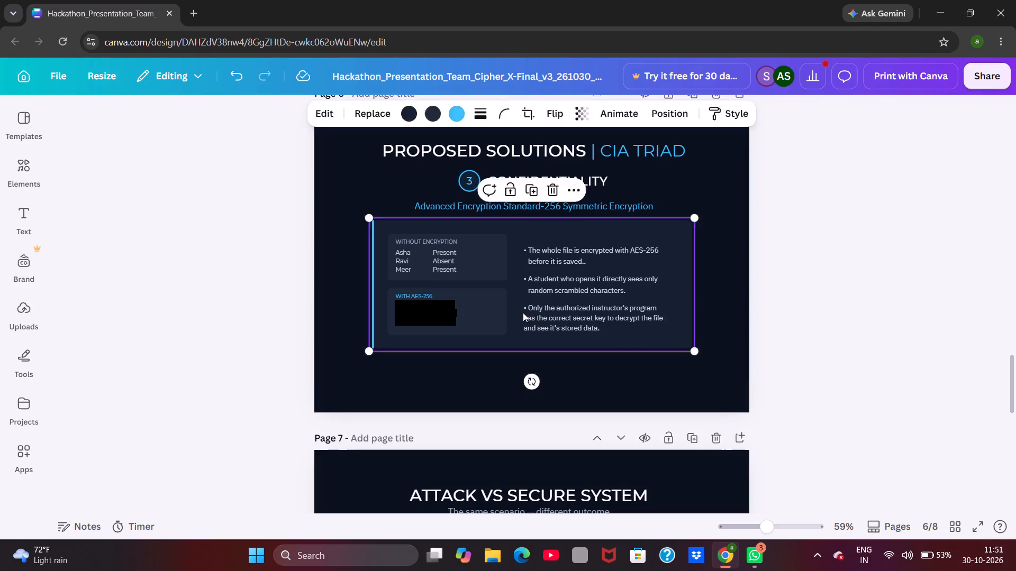
{"action": "left_click", "coordinate": [526, 318]}
{"action": "left_click", "coordinate": [526, 318]}
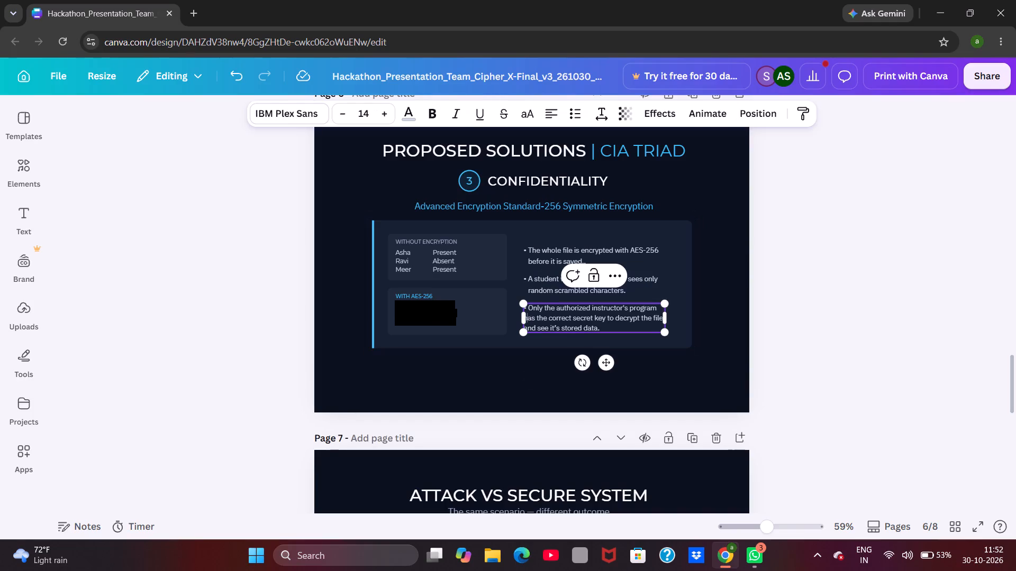
{"action": "key", "text": "space"}
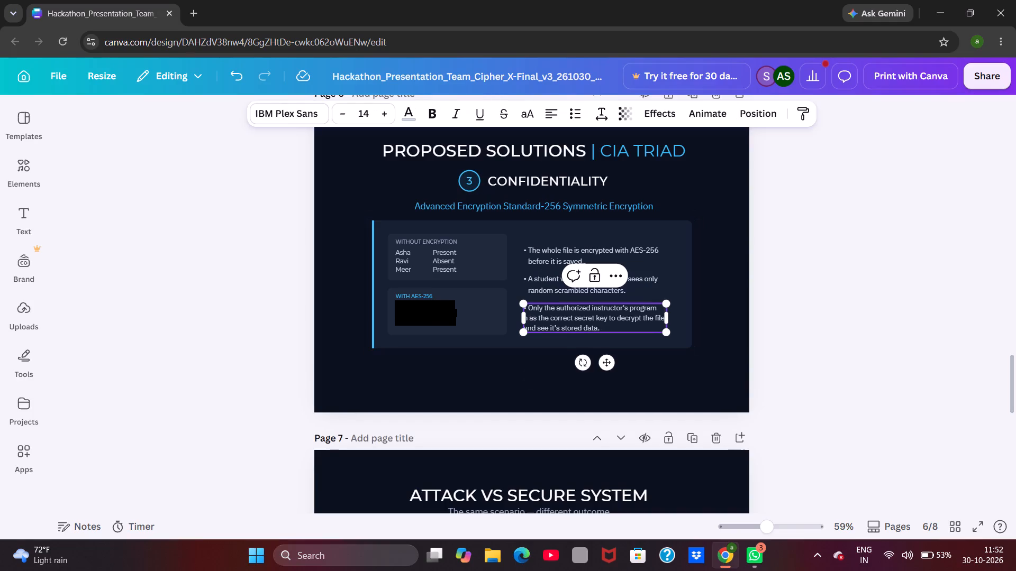
{"action": "key", "text": "space"}
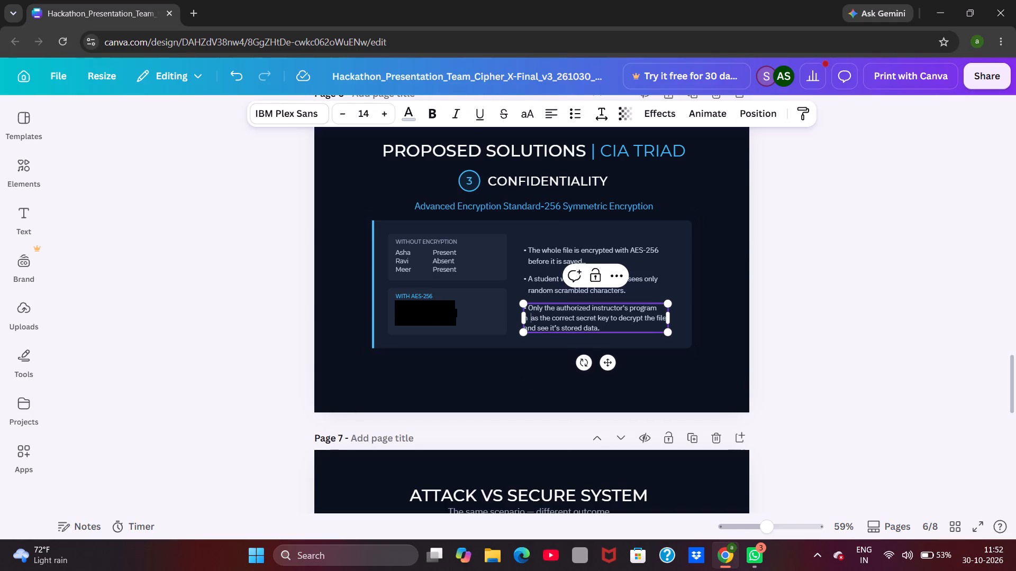
{"action": "key", "text": "h"}
{"action": "key", "text": "Left"}
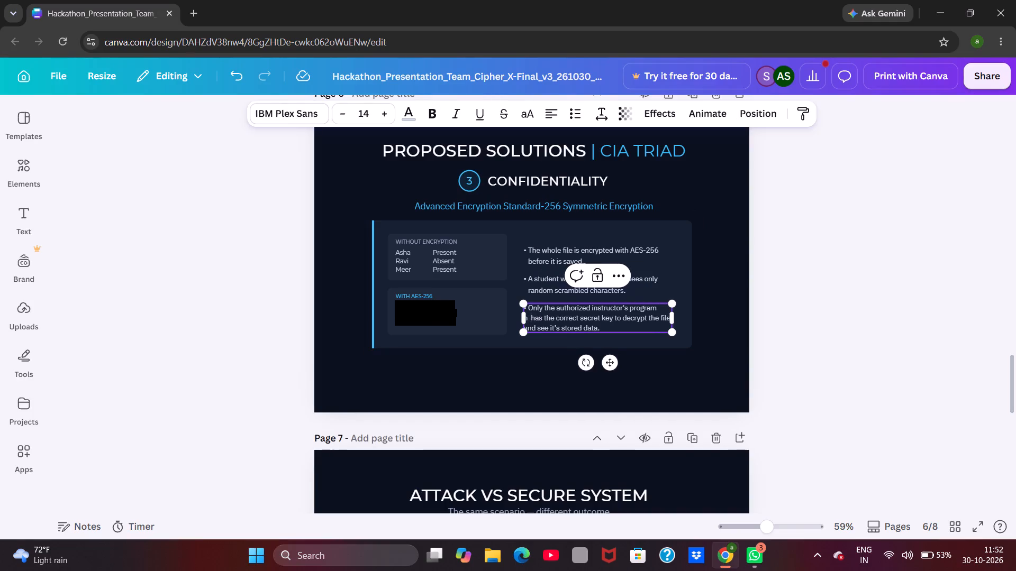
{"action": "key", "text": "BackSpace"}
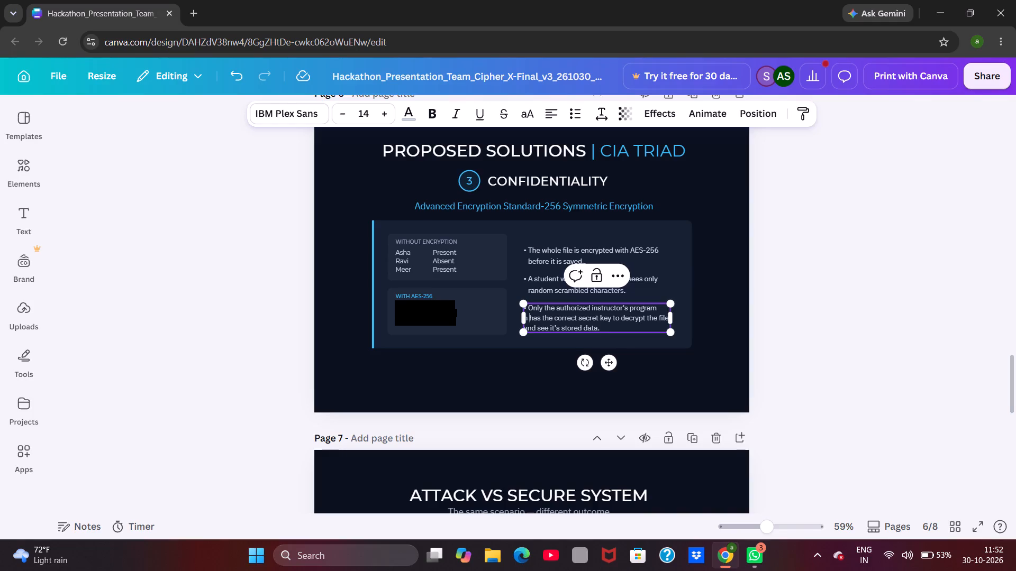
{"action": "key", "text": "BackSpace"}
{"action": "key", "text": "BackSpace"}
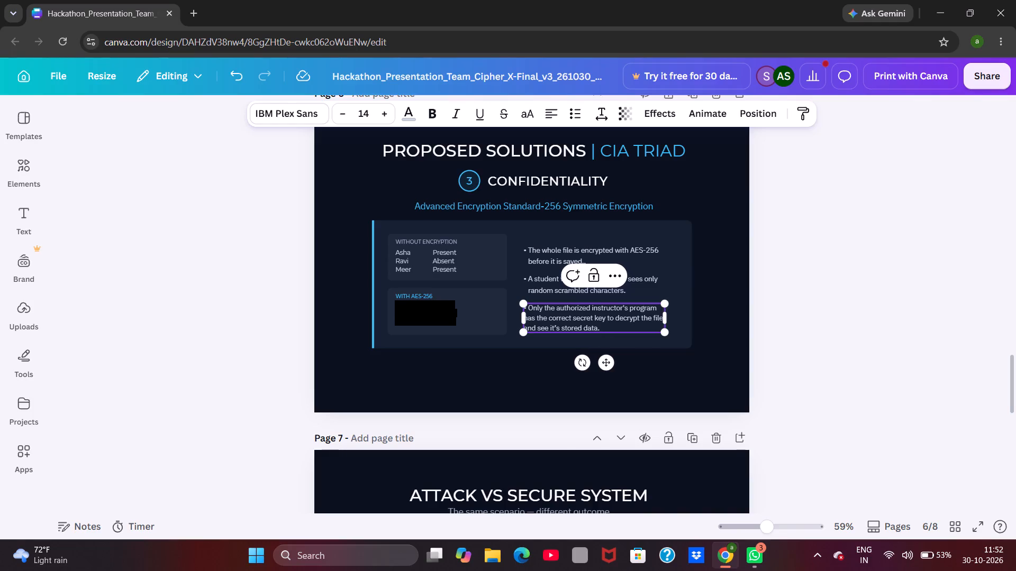
{"action": "key", "text": "BackSpace"}
{"action": "key", "text": "Return"}
{"action": "key", "text": "space"}
{"action": "key", "text": "space"}
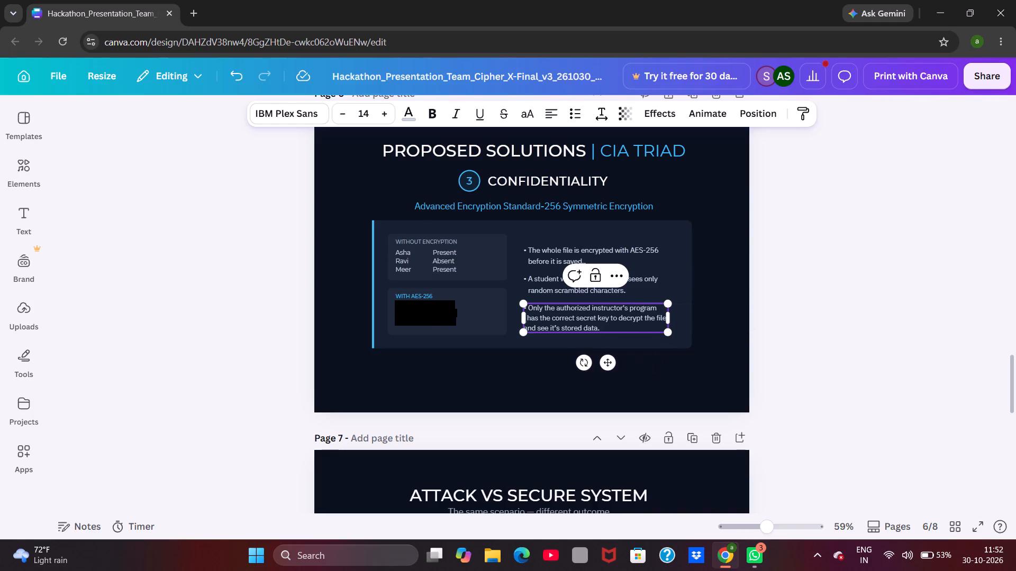
{"action": "key", "text": "space"}
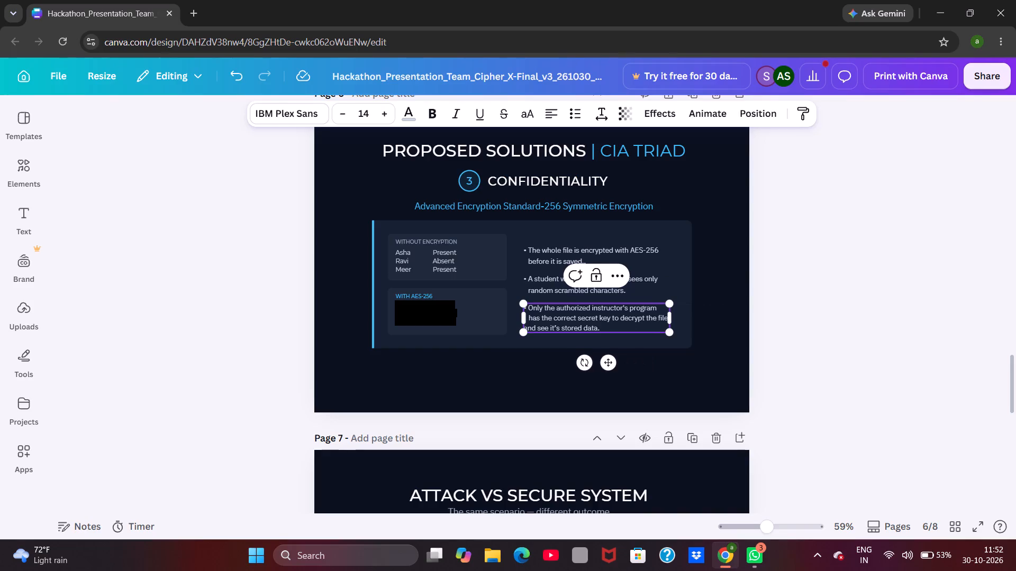
Move "file" down so the last bullet's third line reads "file and see it's stored data.", and indent that line.
{"action": "left_click", "coordinate": [656, 317]}
{"action": "key", "text": "Return"}
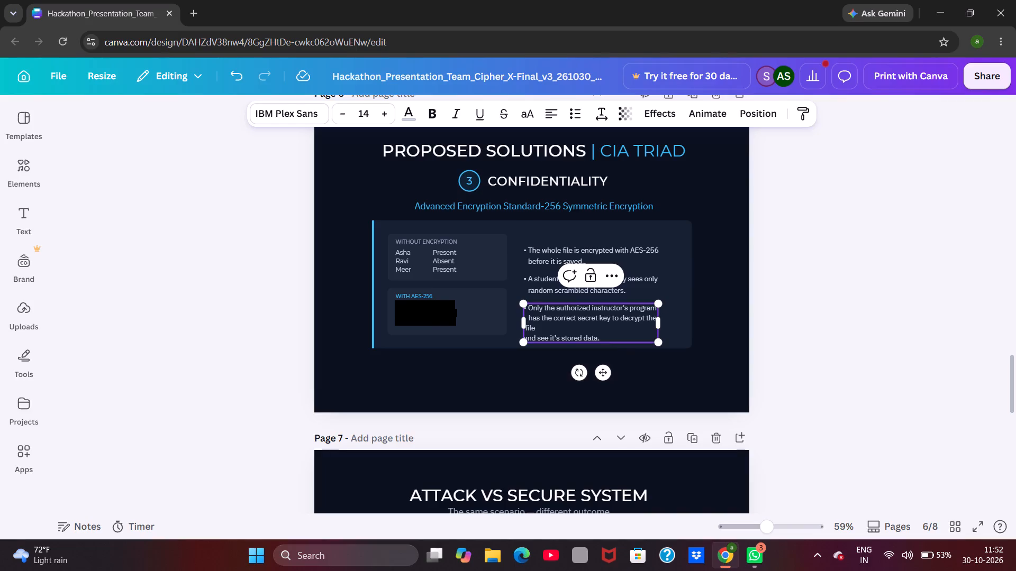
{"action": "left_click", "coordinate": [539, 339]}
{"action": "key", "text": "Left"}
{"action": "key", "text": "Left"}
{"action": "key", "text": "Left"}
{"action": "key", "text": "Left"}
{"action": "key", "text": "BackSpace"}
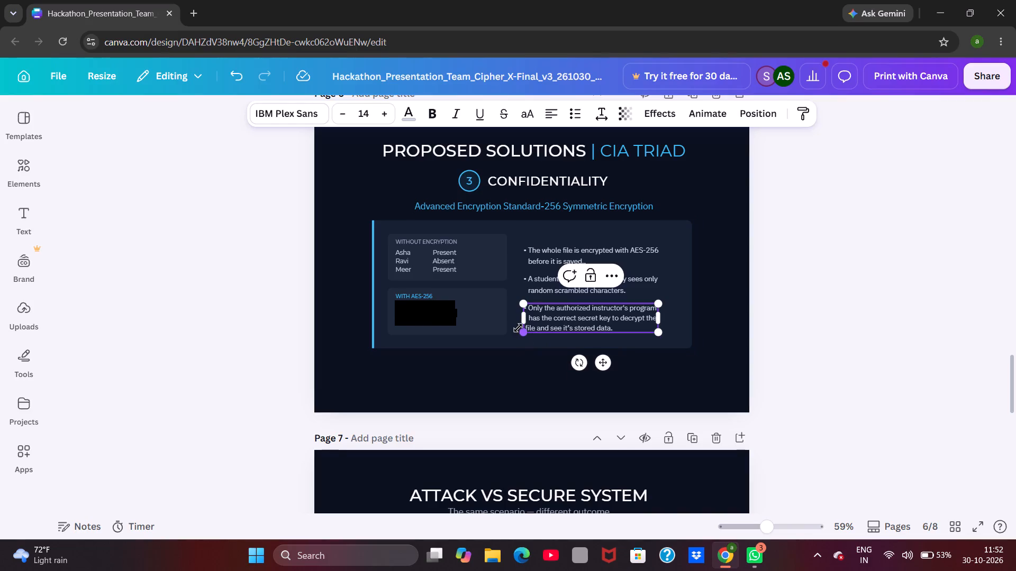
{"action": "key", "text": "Left"}
{"action": "key", "text": "Left"}
{"action": "key", "text": "Left"}
{"action": "key", "text": "Left"}
{"action": "key", "text": "Left"}
Indent the last Confidentiality bullet's third line, "file and see it's stored data.", by two more spaces and finish editing the text.
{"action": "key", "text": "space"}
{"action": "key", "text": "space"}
{"action": "left_click", "coordinate": [536, 374]}
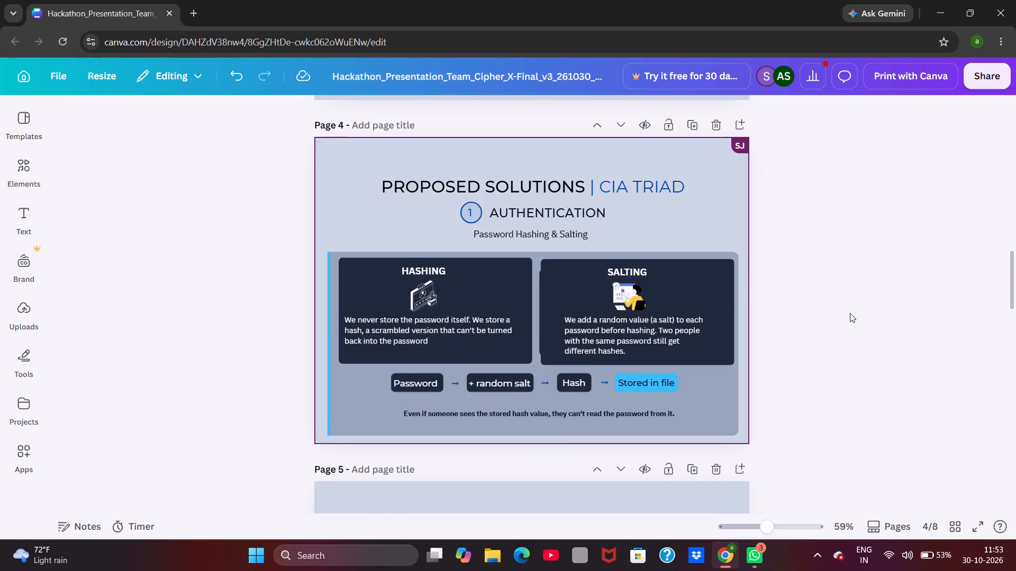
Enclose "Advanced Encryption Standard-256" in parentheses in the Confidentiality slide's subtitle, with a space before "Symmetric Encryption".
{"action": "scroll", "coordinate": [850, 313], "scroll_direction": "down", "scroll_amount": 3}
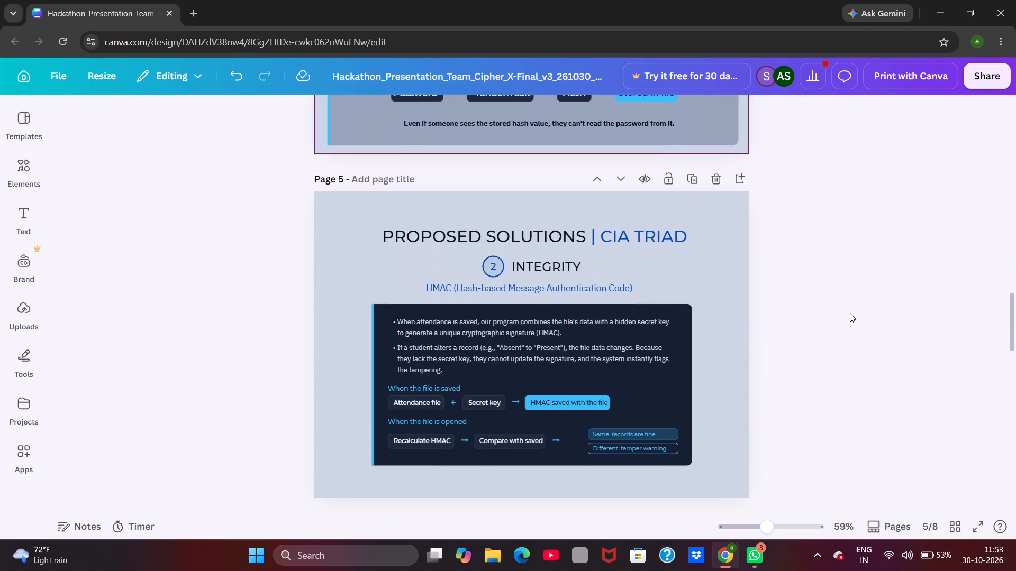
{"action": "scroll", "coordinate": [850, 313], "scroll_direction": "down", "scroll_amount": 4}
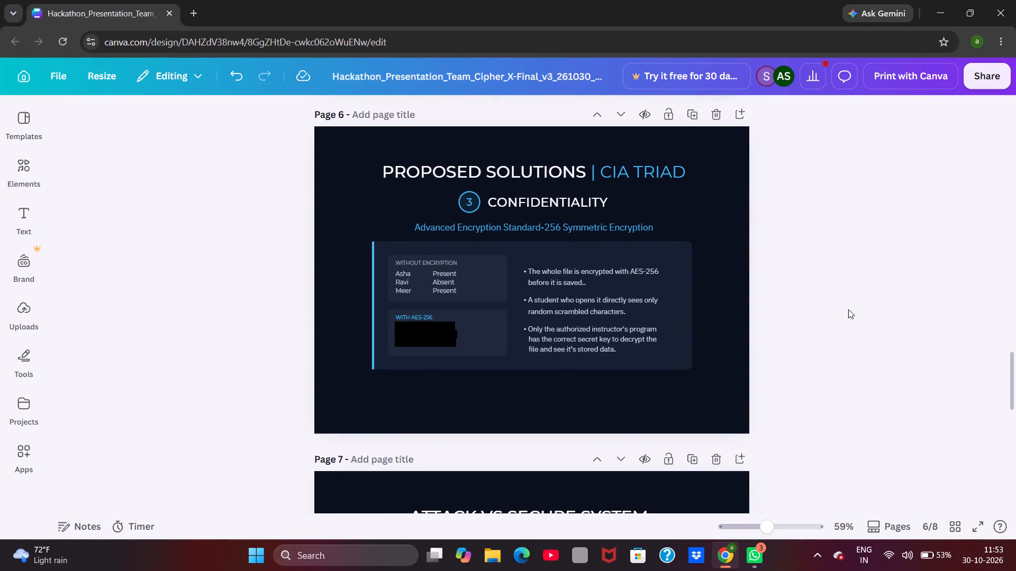
{"action": "left_click", "coordinate": [564, 226]}
{"action": "left_click", "coordinate": [558, 223]}
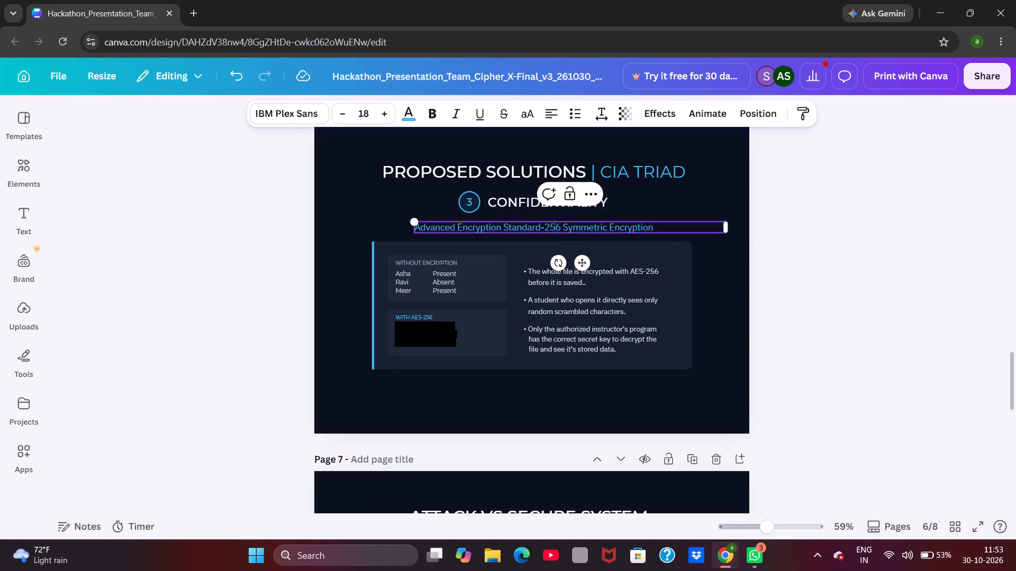
{"action": "left_click", "coordinate": [562, 226]}
{"action": "key", "text": "0"}
{"action": "key", "text": "BackSpace"}
{"action": "key", "text": "shift+parenright"}
{"action": "key", "text": "Left"}
{"action": "key", "text": "Left"}
{"action": "key", "text": "Left"}
{"action": "key", "text": "Left"}
{"action": "key", "text": "Left"}
{"action": "key", "text": "Left"}
{"action": "key", "text": "Left"}
{"action": "key", "text": "Left"}
{"action": "key", "text": "Left"}
{"action": "key", "text": "Left"}
{"action": "key", "text": "Left"}
{"action": "key", "text": "Left"}
{"action": "key", "text": "Left"}
{"action": "key", "text": "Left"}
{"action": "key", "text": "Left"}
{"action": "key", "text": "Left"}
{"action": "key", "text": "Left"}
{"action": "key", "text": "Left"}
{"action": "key", "text": "Left"}
{"action": "key", "text": "Left"}
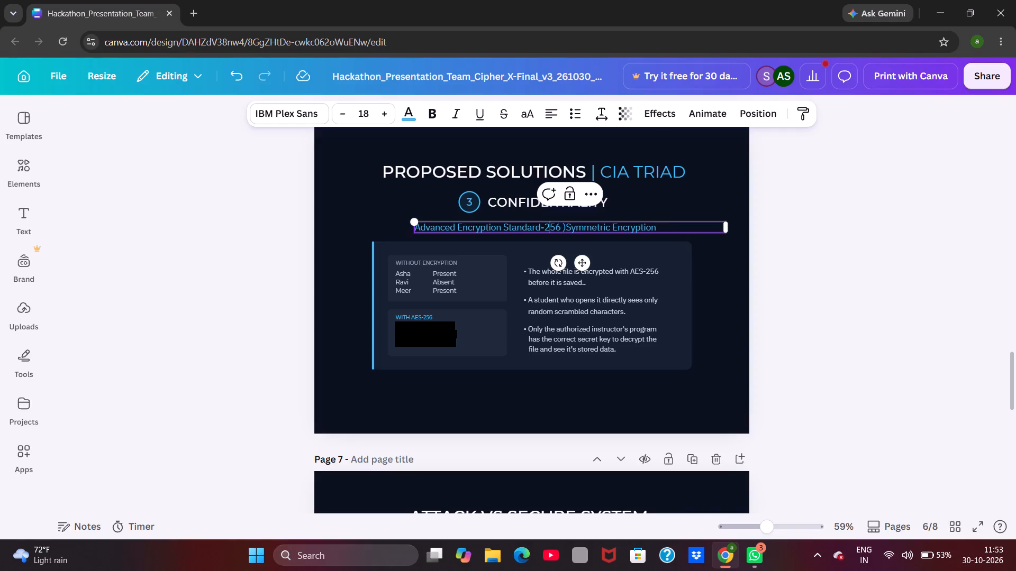
{"action": "key", "text": "Left"}
{"action": "key", "text": "Left"}
{"action": "key", "text": "Left"}
{"action": "key", "text": "Left"}
{"action": "key", "text": "Left"}
{"action": "key", "text": "Left"}
{"action": "key", "text": "Left"}
{"action": "key", "text": "Left"}
{"action": "key", "text": "Left"}
{"action": "key", "text": "Left"}
{"action": "key", "text": "Left"}
{"action": "key", "text": "Left"}
{"action": "key", "text": "shift+parenleft"}
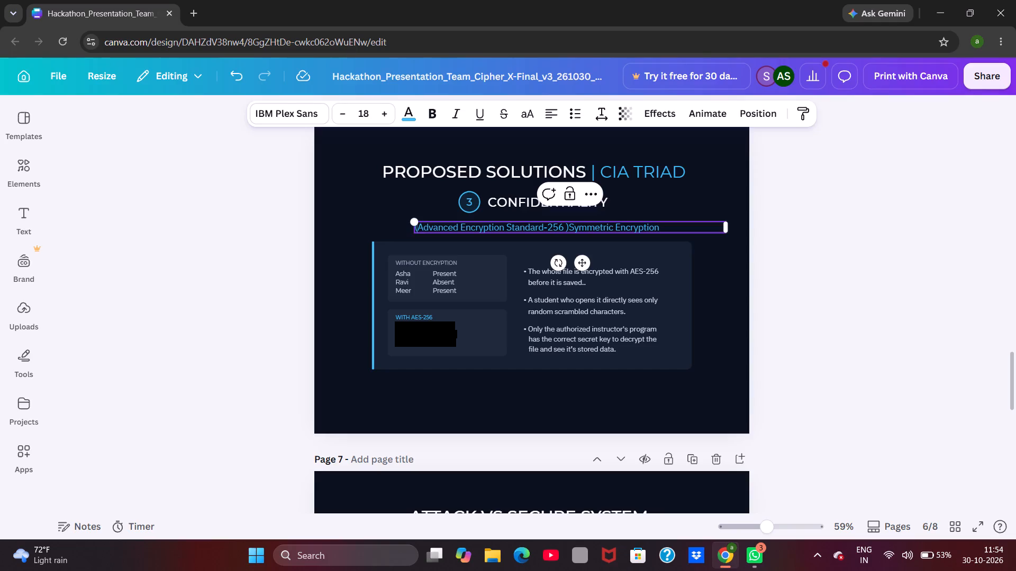
{"action": "left_click", "coordinate": [570, 226]}
{"action": "key", "text": "space"}
Shift the Confidentiality subtitle slightly left so "(Advanced Encryption Standard-256 ) Symmetric Encryption" sits centred beneath the heading.
{"action": "left_click_drag", "start_coordinate": [678, 184], "coordinate": [612, 220]}
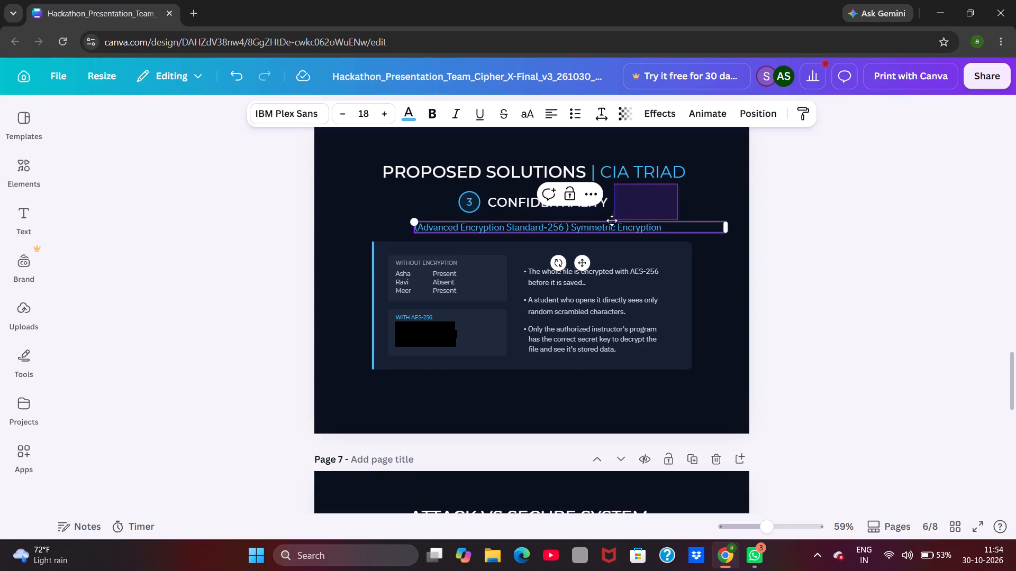
{"action": "left_click_drag", "start_coordinate": [612, 220], "coordinate": [672, 194]}
{"action": "left_click", "coordinate": [672, 194]}
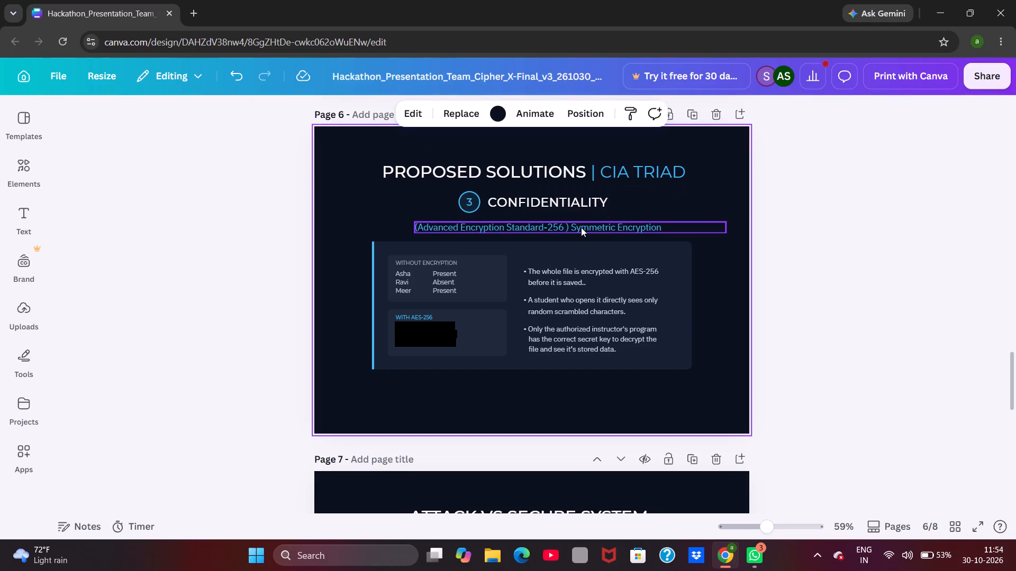
{"action": "left_click_drag", "start_coordinate": [581, 227], "coordinate": [565, 229]}
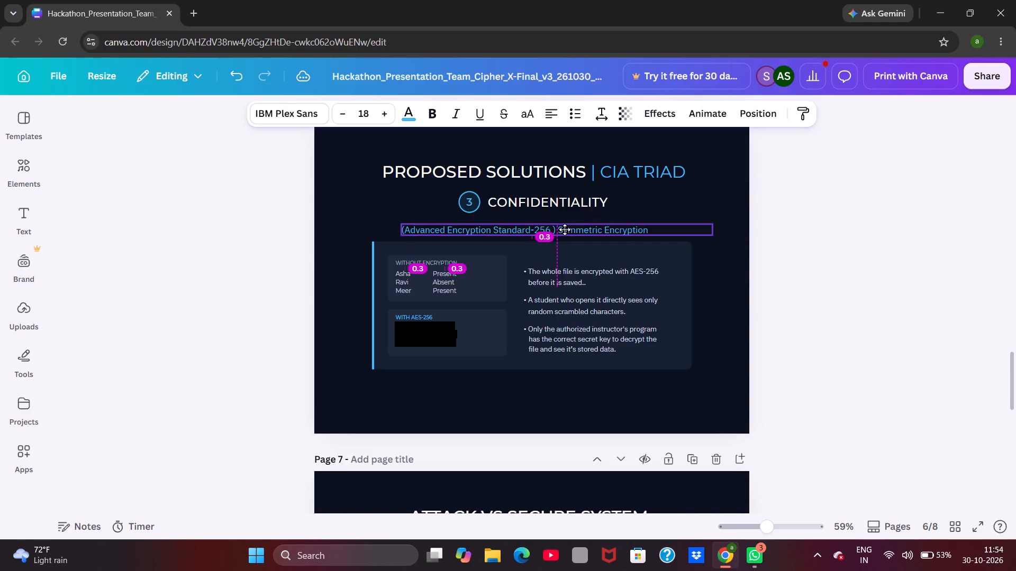
{"action": "left_click_drag", "start_coordinate": [565, 229], "coordinate": [566, 228]}
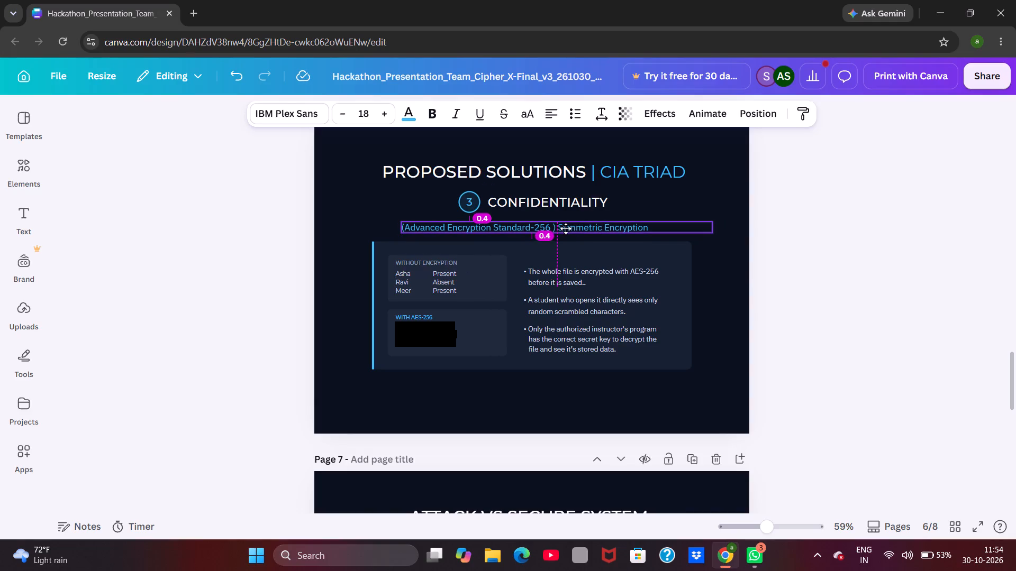
{"action": "left_click_drag", "start_coordinate": [566, 228], "coordinate": [571, 229]}
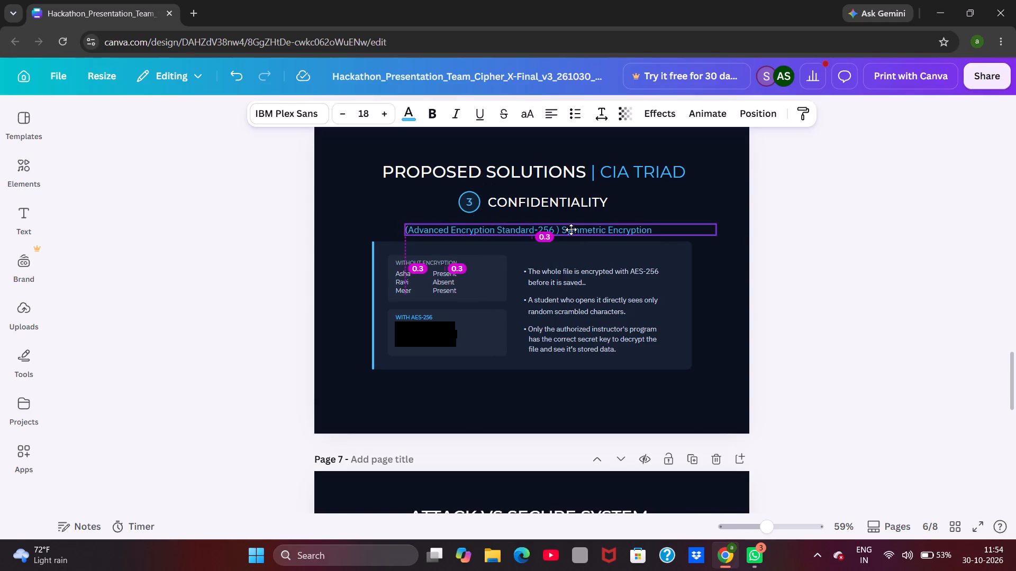
{"action": "left_click_drag", "start_coordinate": [571, 229], "coordinate": [574, 228]}
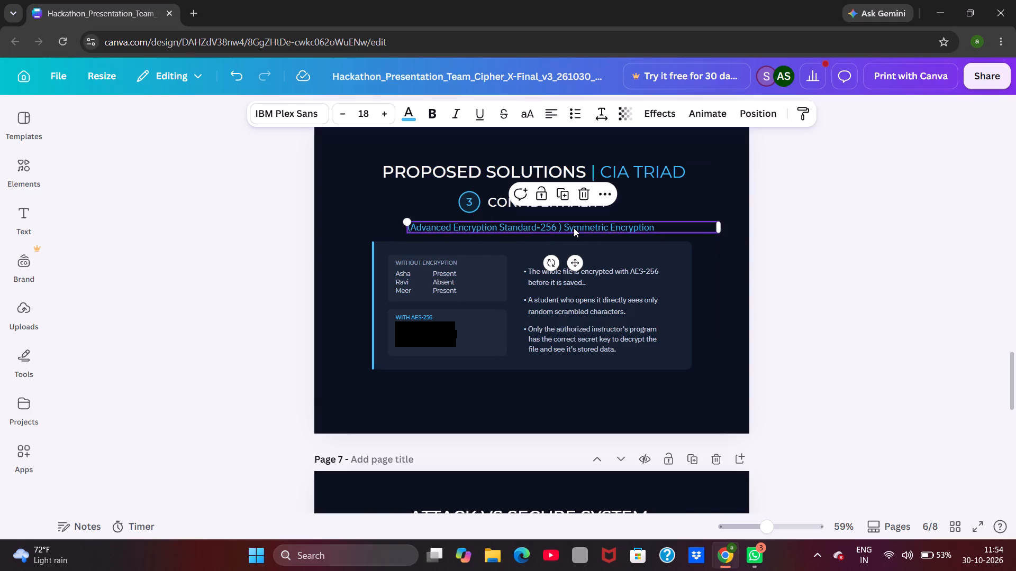
{"action": "left_click", "coordinate": [662, 191]}
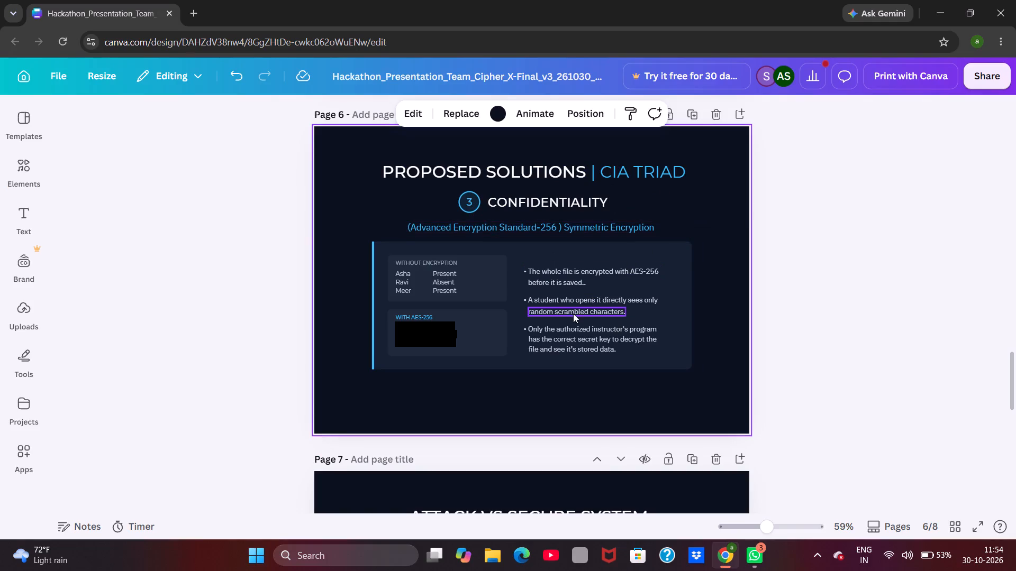
Delete the extra period after "saved" in the first Confidentiality bullet's second line so it reads "before it is saved.".
{"action": "left_click", "coordinate": [589, 283]}
{"action": "left_click", "coordinate": [589, 283]}
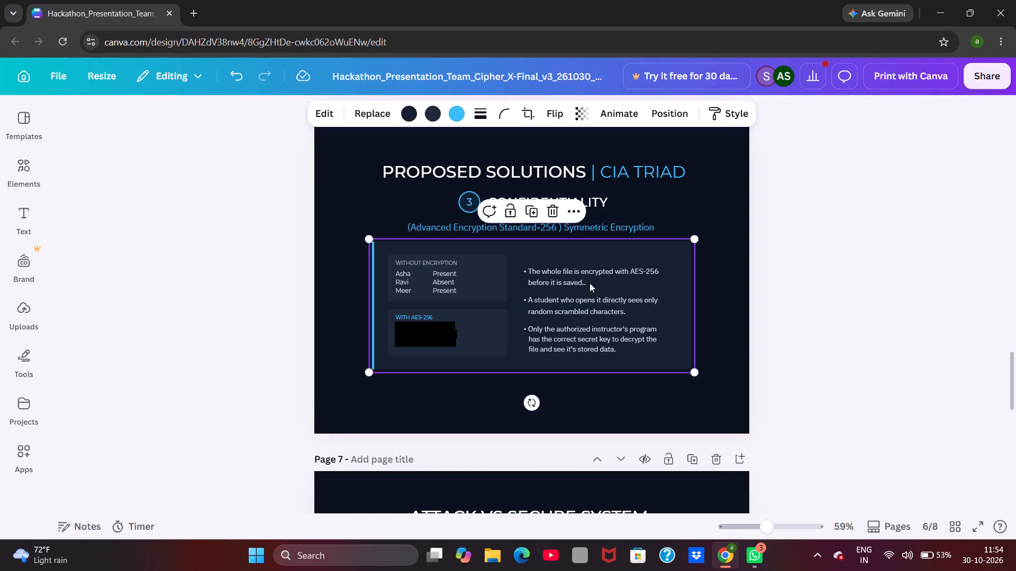
{"action": "double_click", "coordinate": [589, 283]}
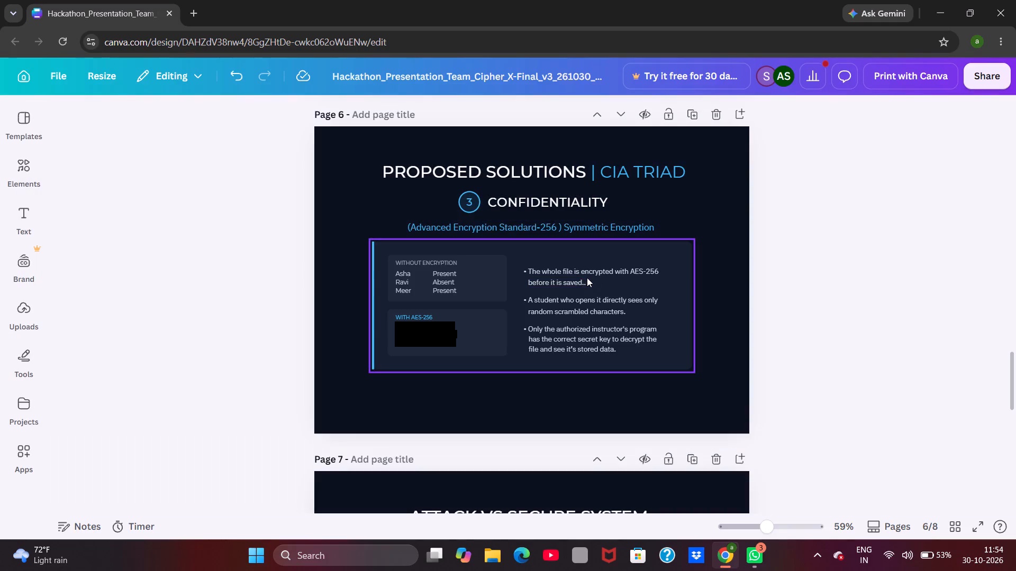
{"action": "left_click", "coordinate": [587, 278]}
{"action": "left_click", "coordinate": [576, 278]}
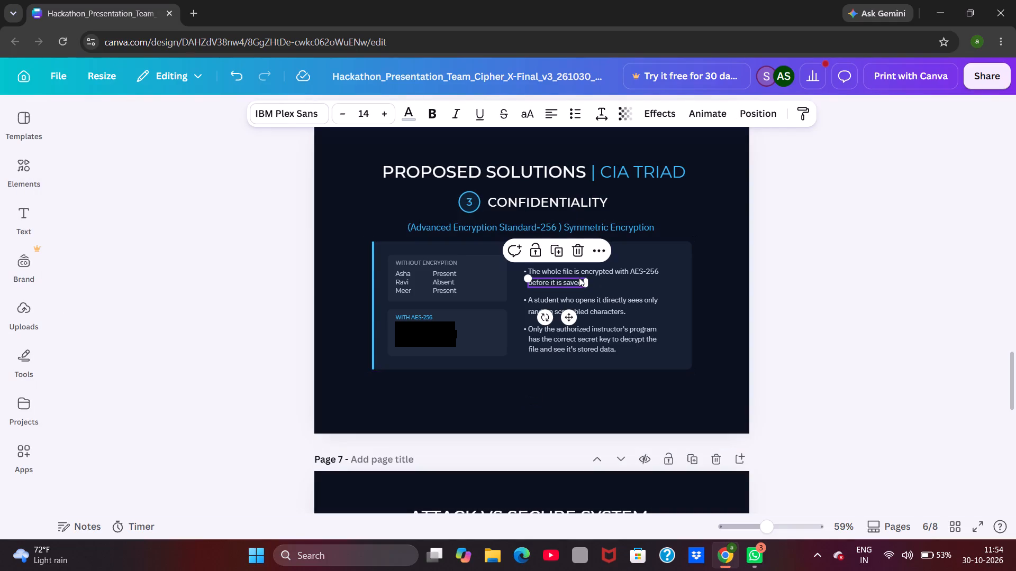
{"action": "left_click", "coordinate": [579, 278]}
{"action": "left_click", "coordinate": [579, 278]}
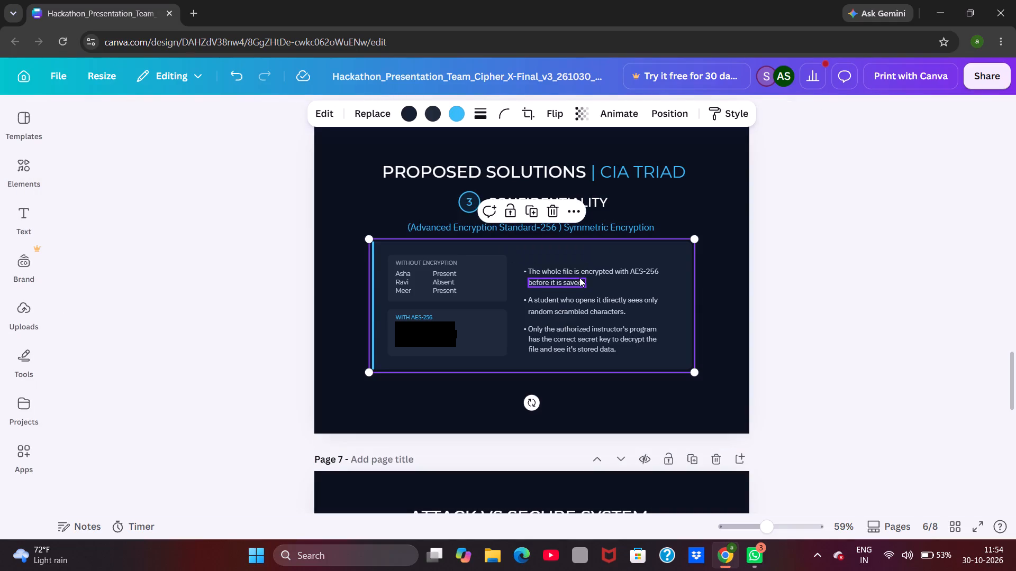
{"action": "left_click", "coordinate": [581, 279]}
{"action": "double_click", "coordinate": [581, 279]}
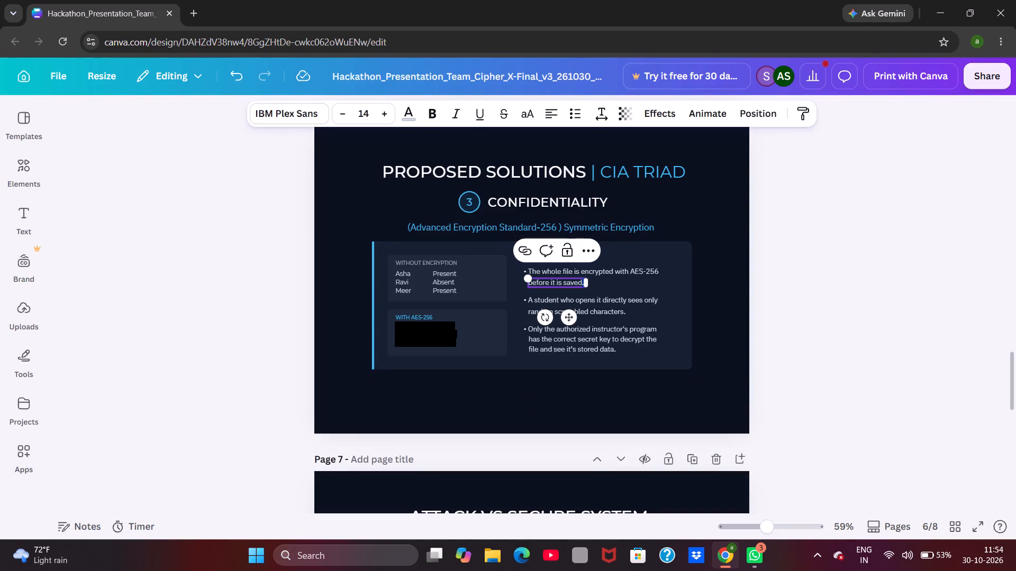
{"action": "key", "text": "Right"}
{"action": "key", "text": "Right"}
{"action": "key", "text": "BackSpace"}
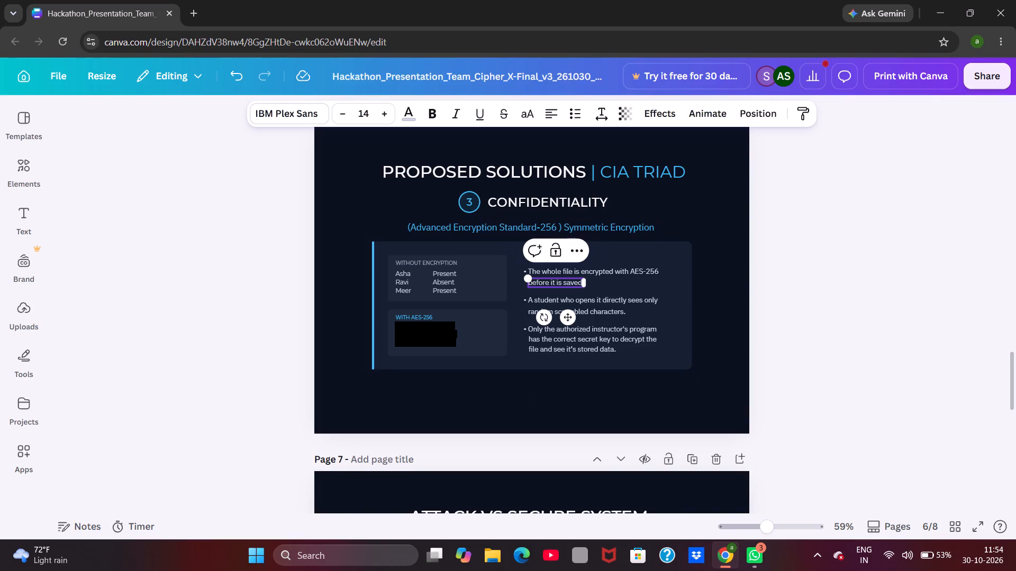
{"action": "left_click", "coordinate": [568, 394]}
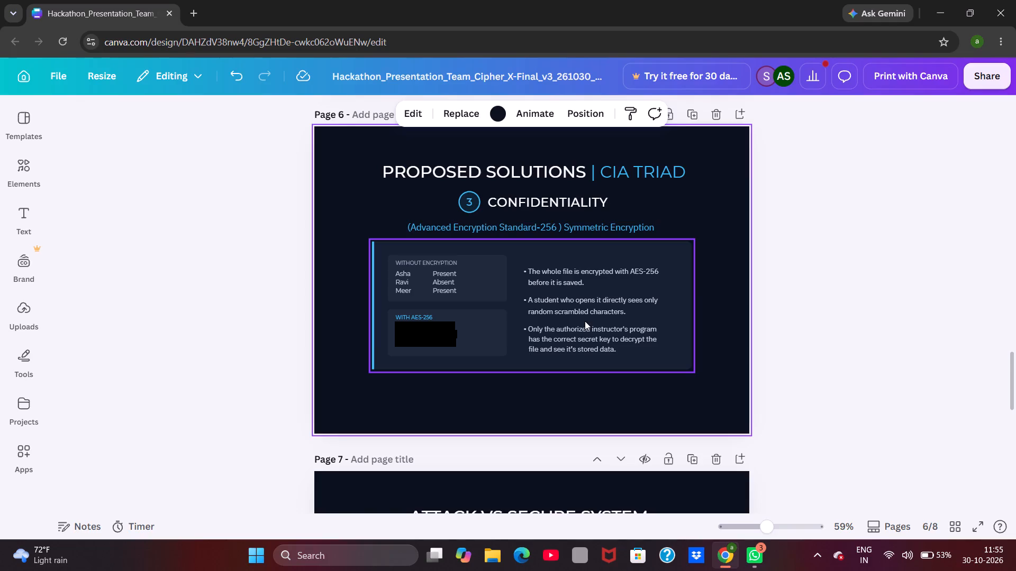
{"action": "left_click", "coordinate": [824, 302]}
{"action": "scroll", "coordinate": [824, 302], "scroll_direction": "up", "scroll_amount": 5}
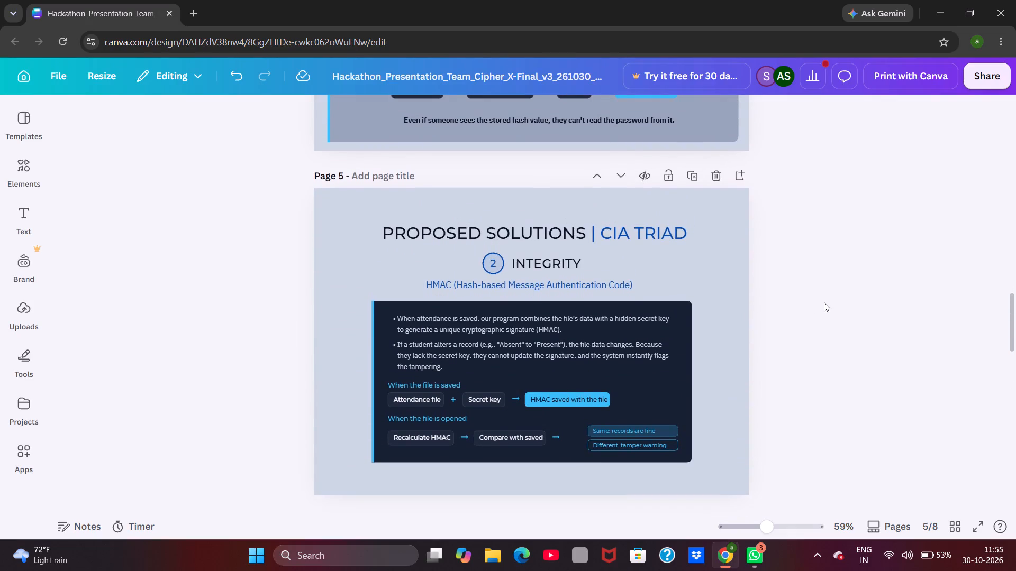
{"action": "scroll", "coordinate": [824, 302], "scroll_direction": "up", "scroll_amount": 3}
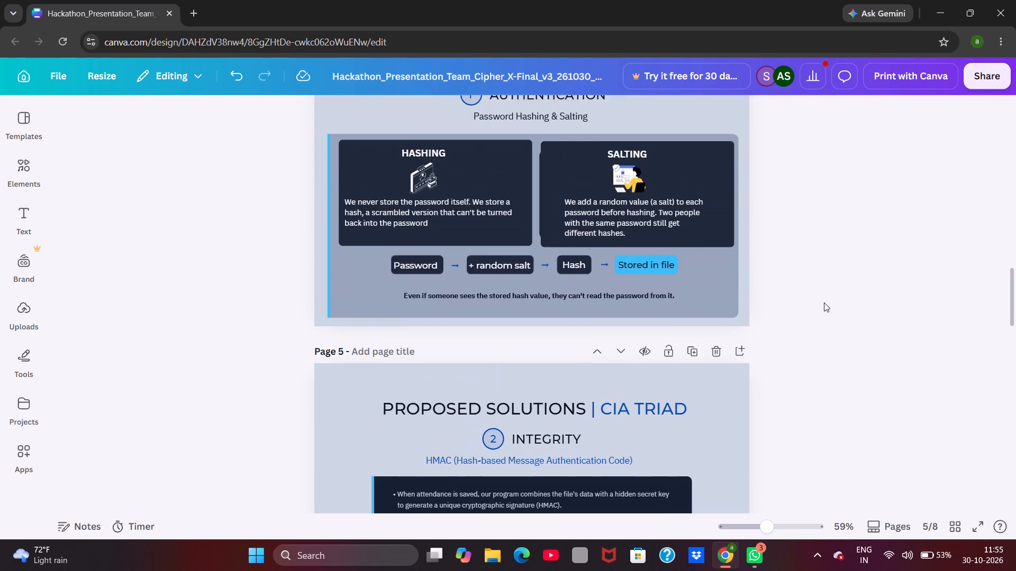
{"action": "scroll", "coordinate": [824, 302], "scroll_direction": "up", "scroll_amount": 2}
{"action": "scroll", "coordinate": [824, 302], "scroll_direction": "down", "scroll_amount": 1}
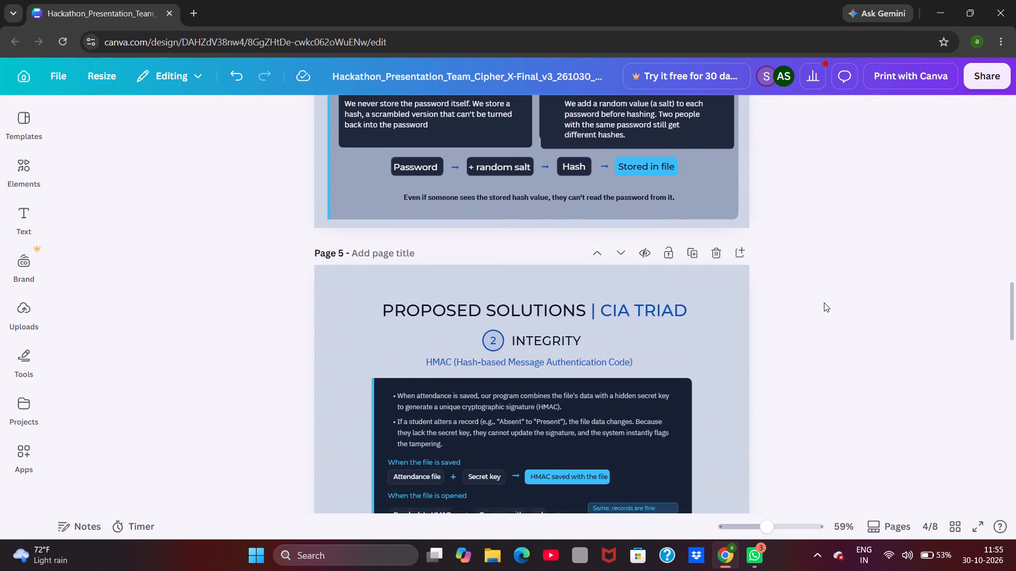